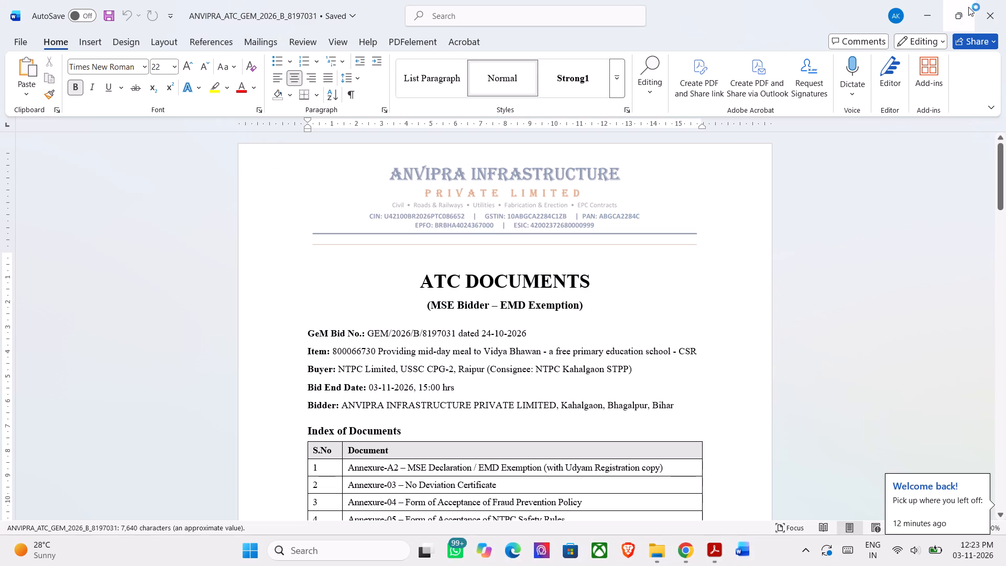
Arrange the reference ATC__GEM_2026 PDF and the ANVIPRA_ATC_GEM_2026_B_8197031 Word document side by side.
left_click(960, 16)
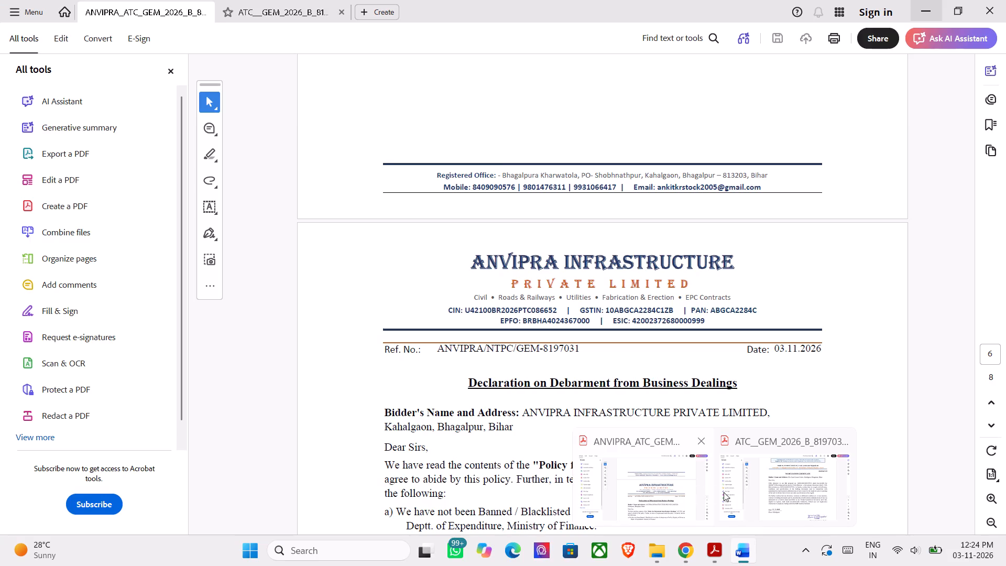
left_click(785, 487)
left_click(958, 0)
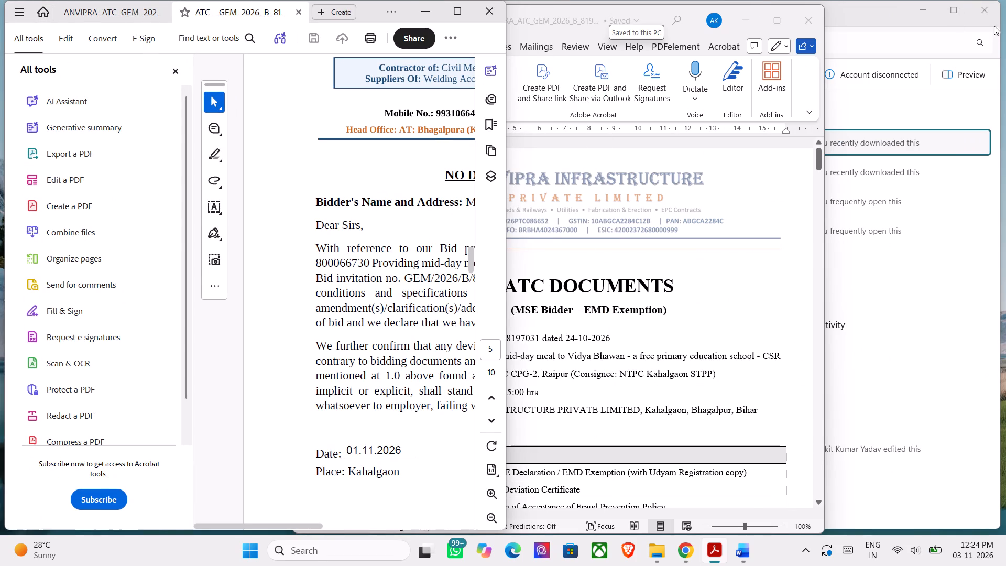
left_click_drag(368, 5, 90, 38)
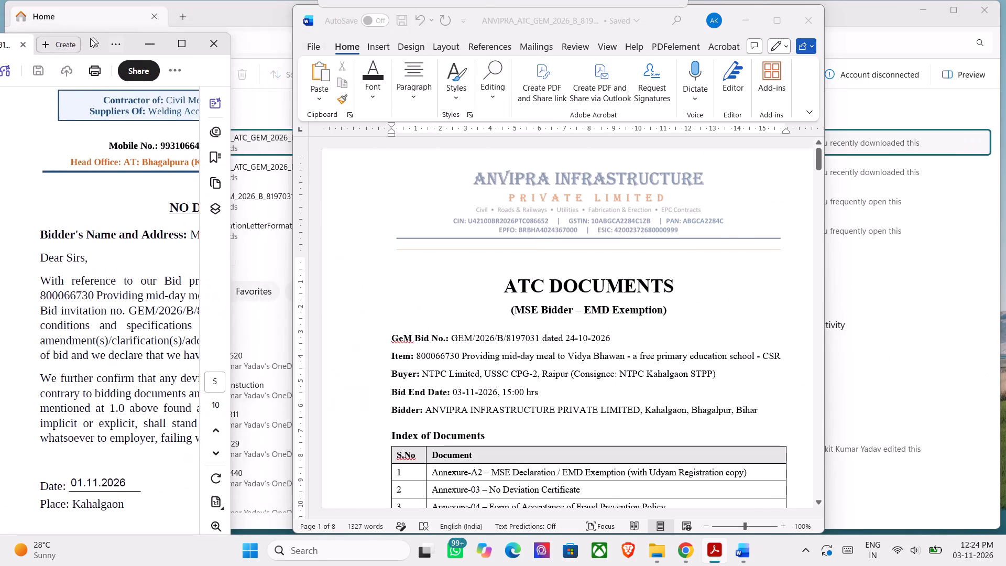
left_click_drag(90, 38, 0, 397)
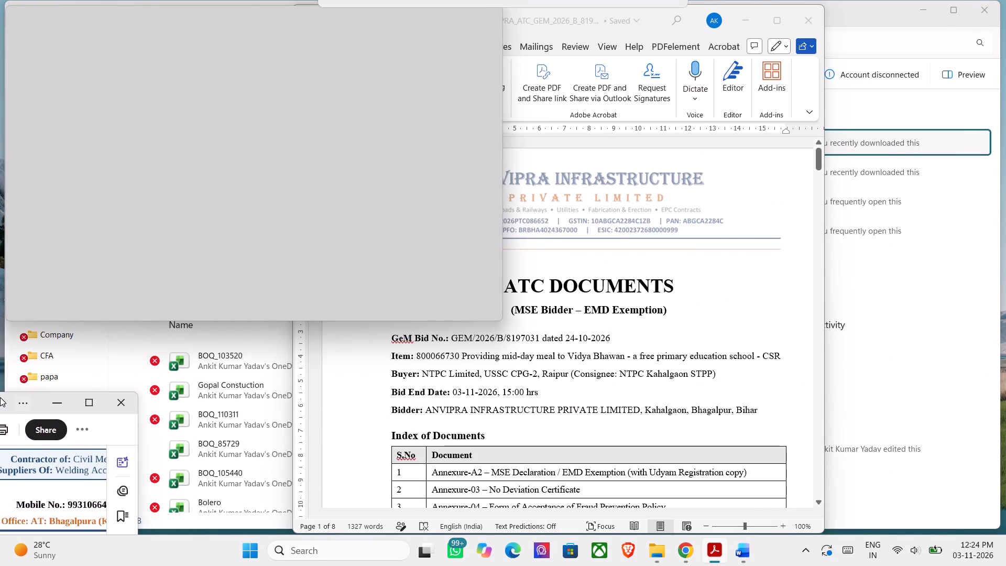
left_click_drag(0, 397, 7, 0)
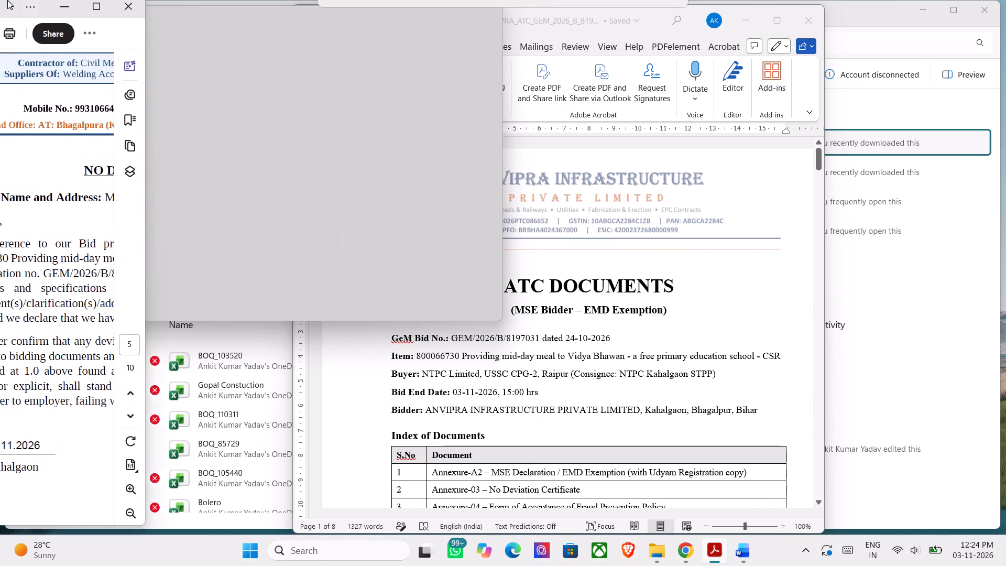
left_click_drag(7, 0, 288, 1)
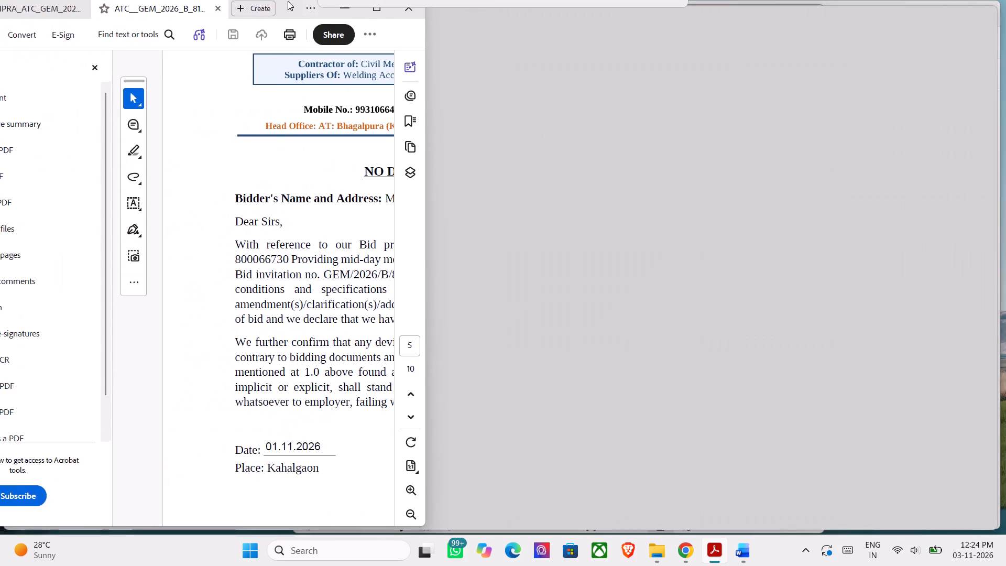
left_click_drag(288, 1, 160, 19)
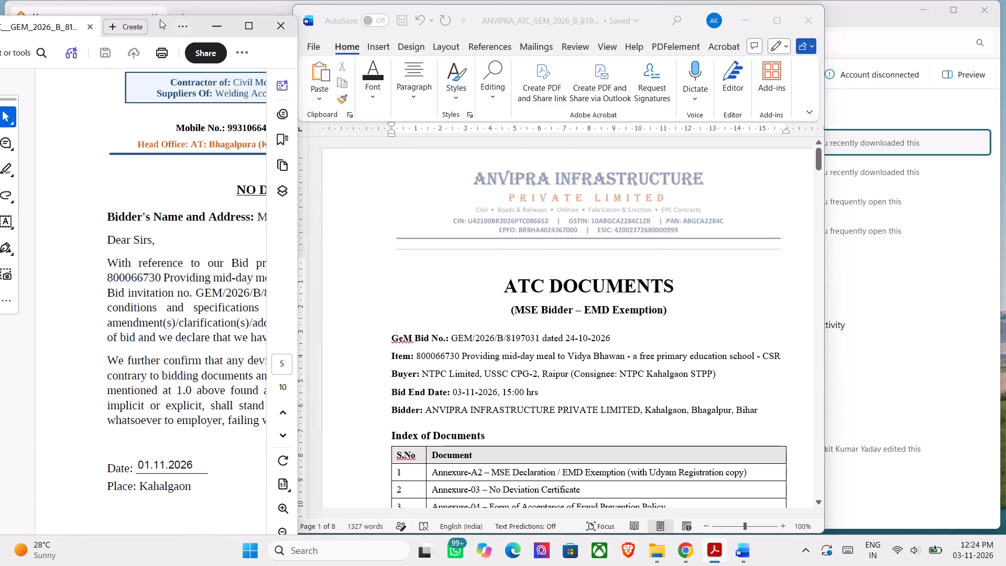
left_click_drag(579, 10, 1005, 53)
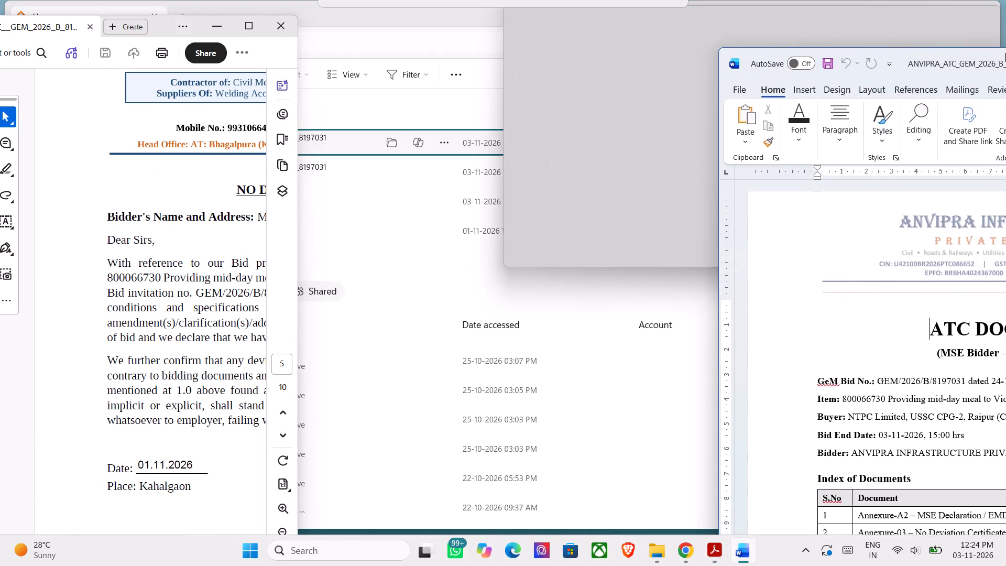
left_click_drag(1005, 53, 1005, 265)
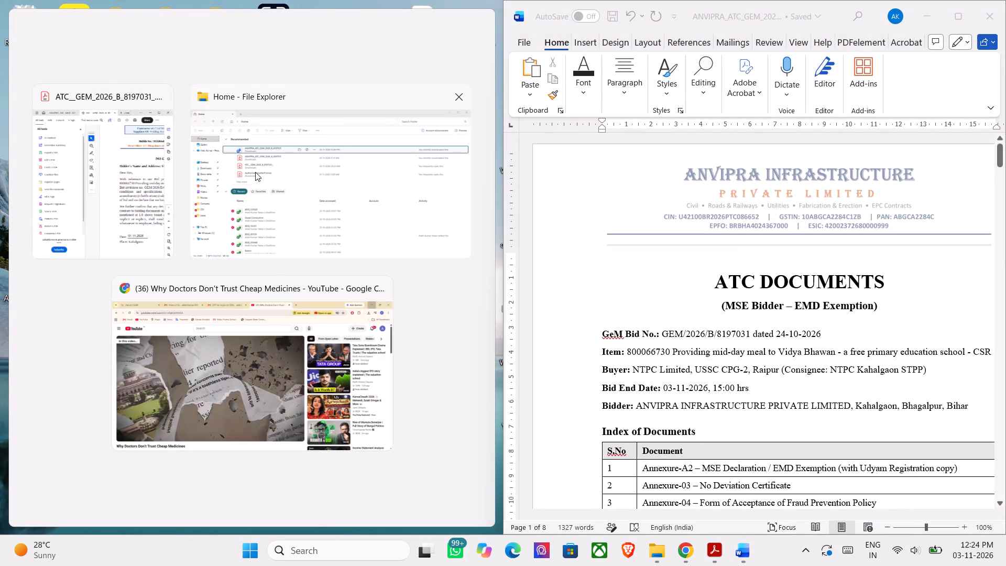
left_click(123, 168)
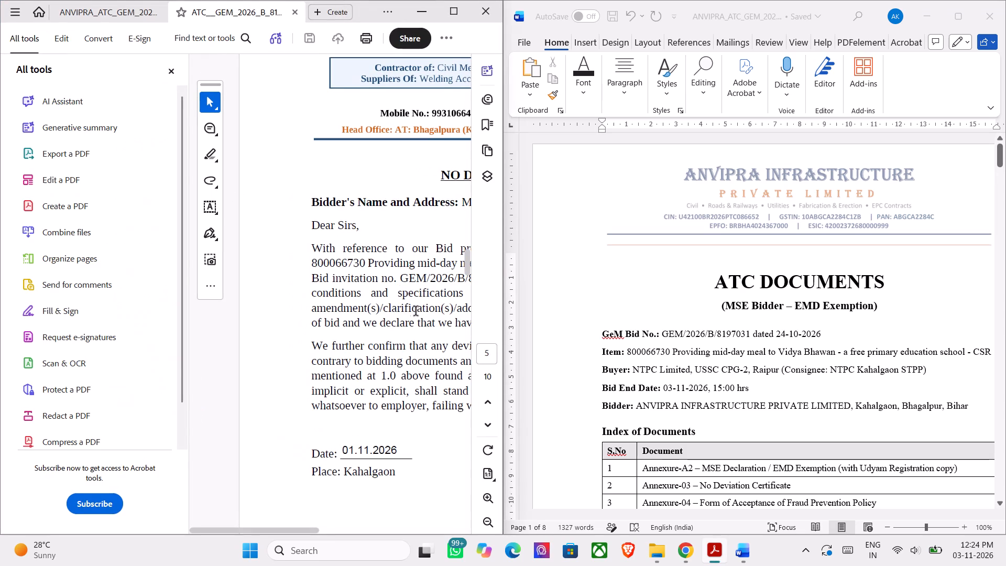
Compare the cover page's bid details and Index of Documents in the reference PDF with those in the Word document.
scroll(413, 312, "left", 1)
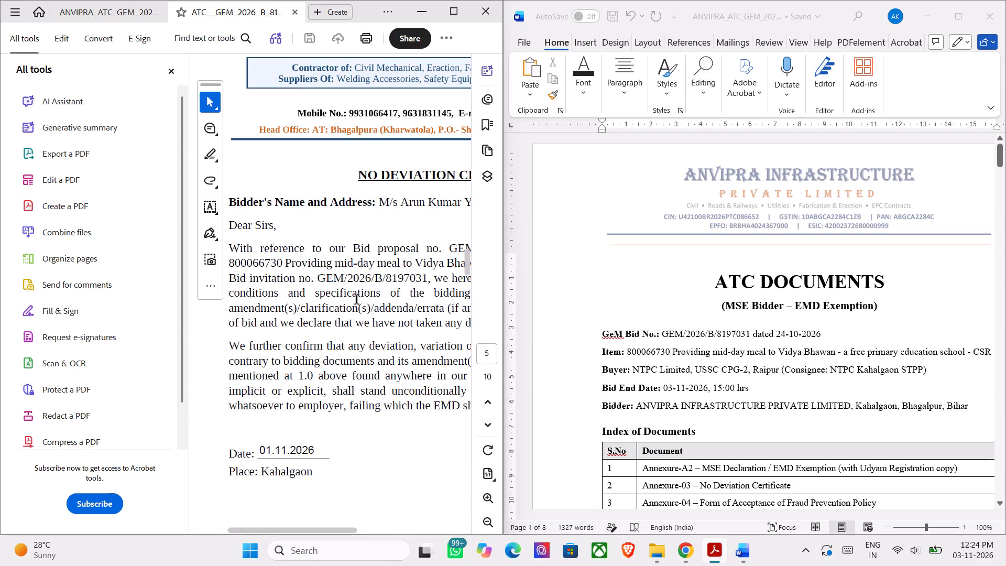
scroll(357, 300, "up", 19)
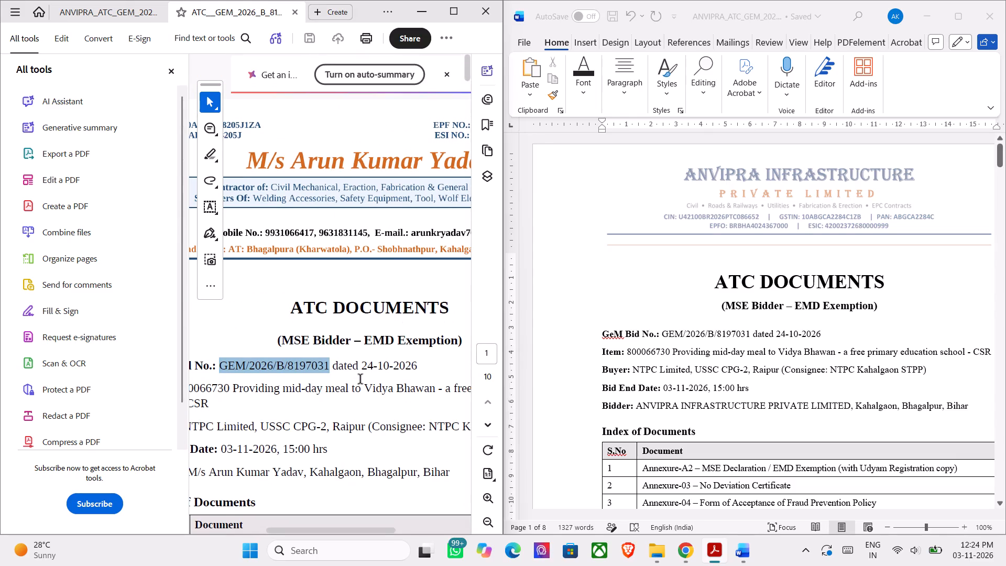
scroll(360, 380, "right", 1)
scroll(360, 380, "down", 1)
scroll(360, 380, "left", 1)
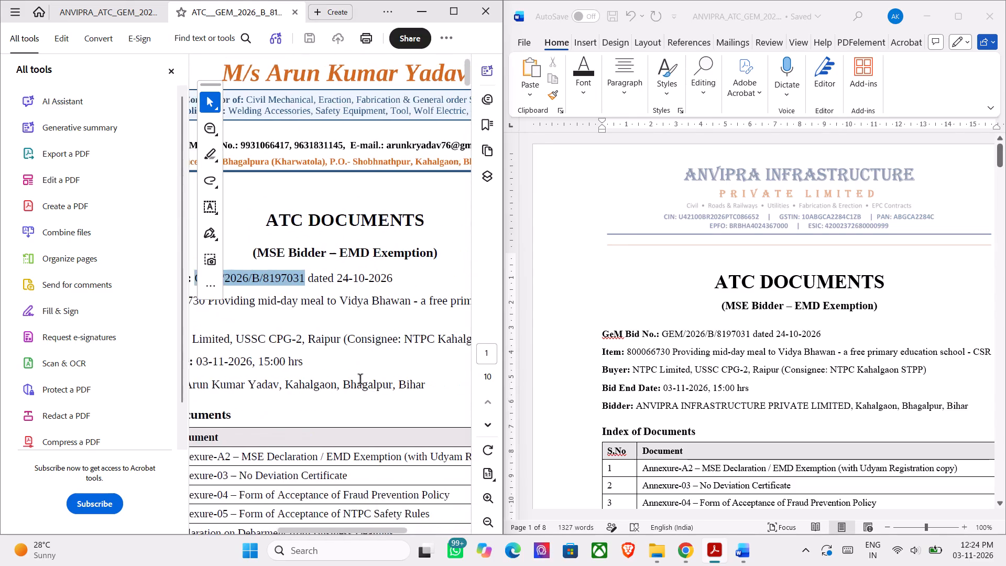
scroll(360, 380, "left", 1)
scroll(360, 380, "right", 2)
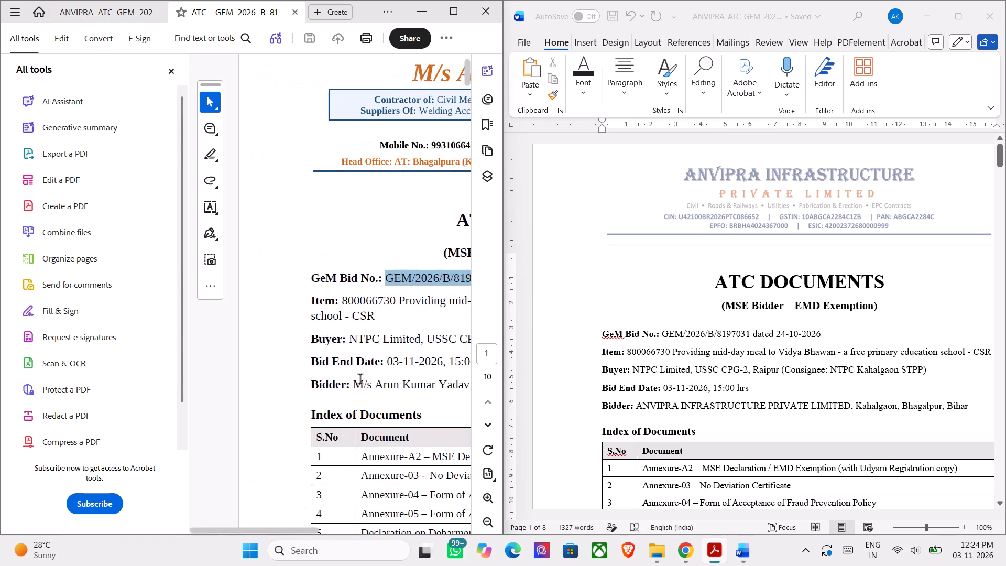
scroll(371, 384, "down", 2)
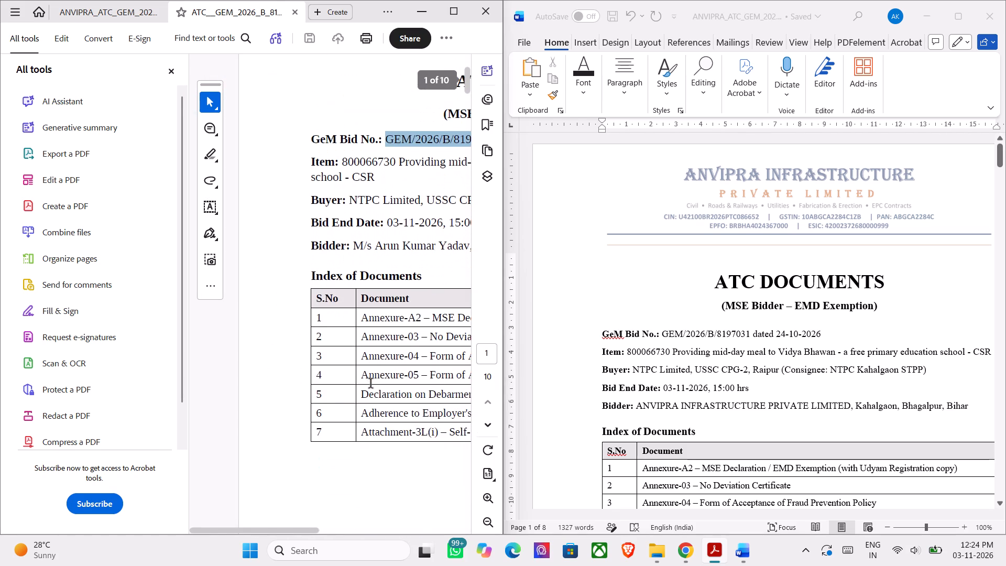
scroll(371, 384, "down", 1)
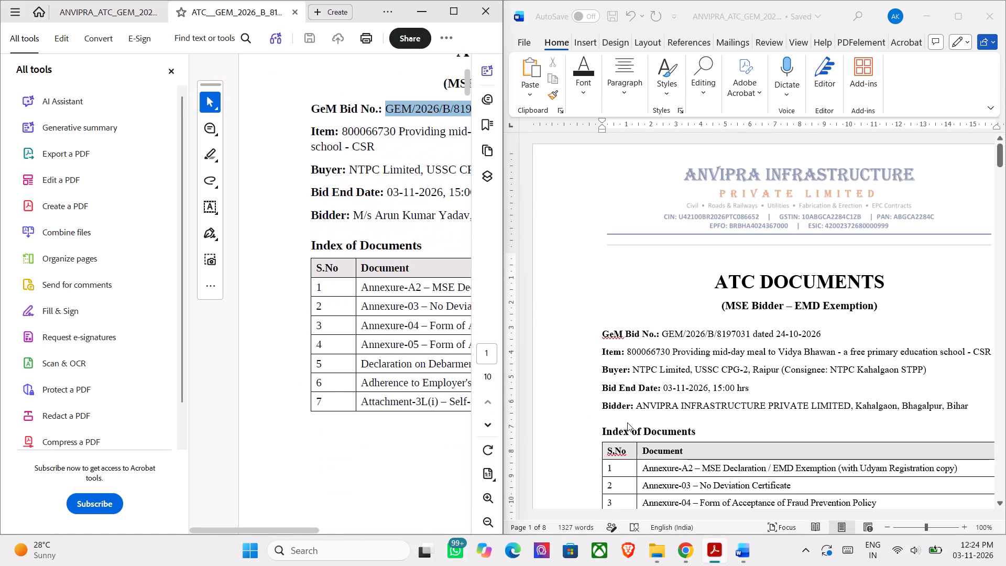
scroll(627, 422, "down", 2)
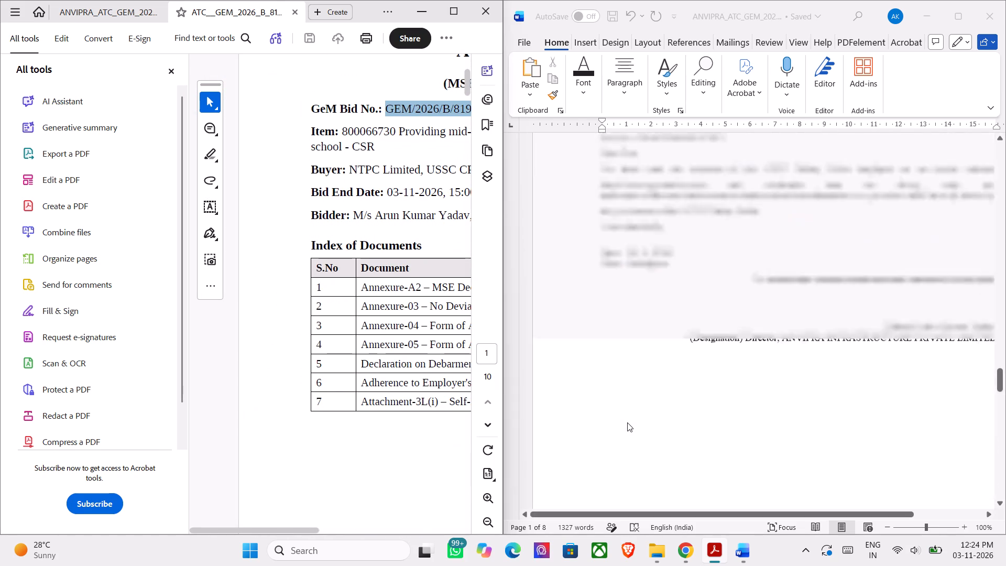
scroll(627, 422, "down", 1)
scroll(627, 422, "up", 5)
scroll(686, 399, "up", 1)
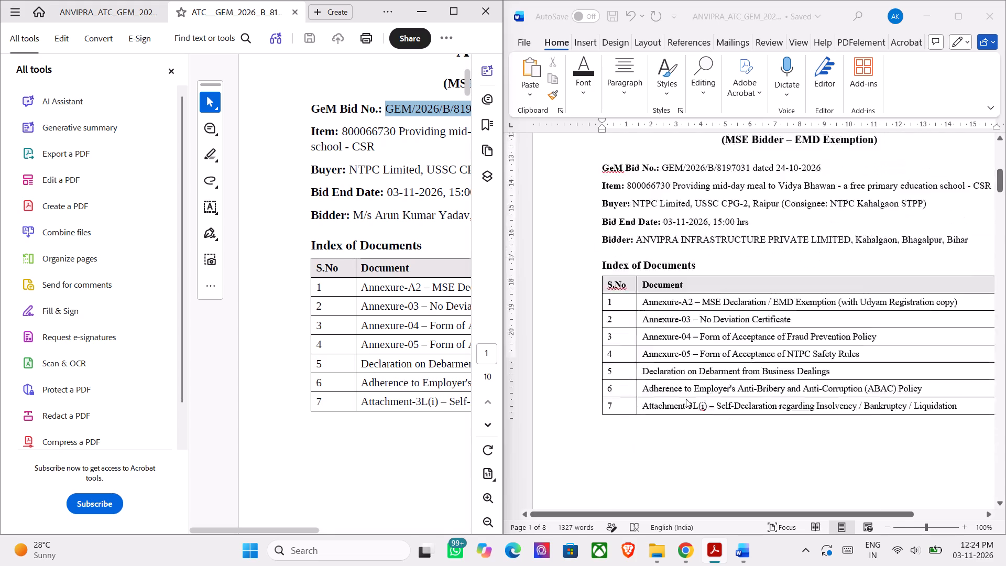
scroll(686, 399, "up", 1)
scroll(686, 399, "down", 1)
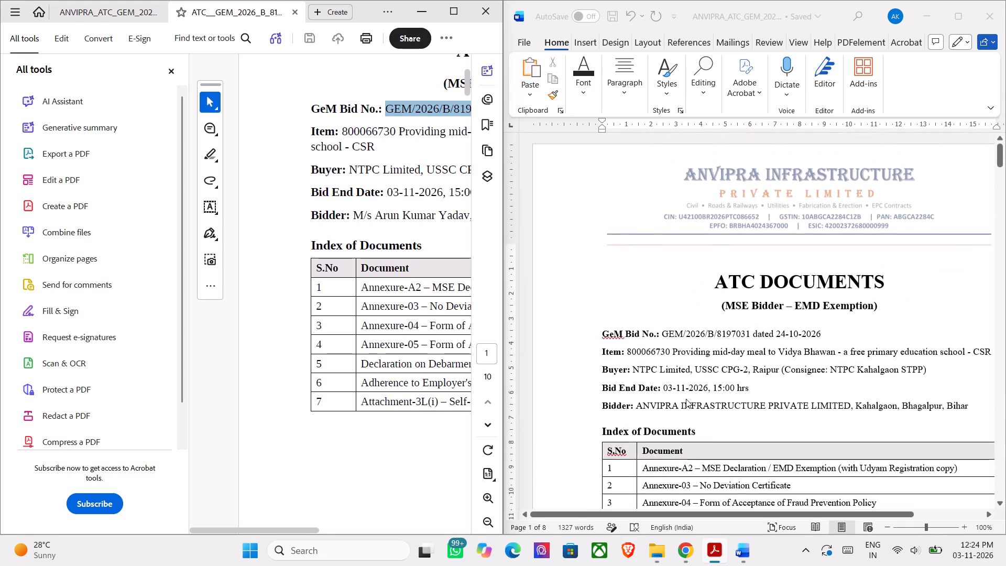
Compare the MSE bidder EMD exemption declaration in both files and examine the Udyam Registration Certificate pages in the reference PDF.
scroll(686, 399, "down", 1)
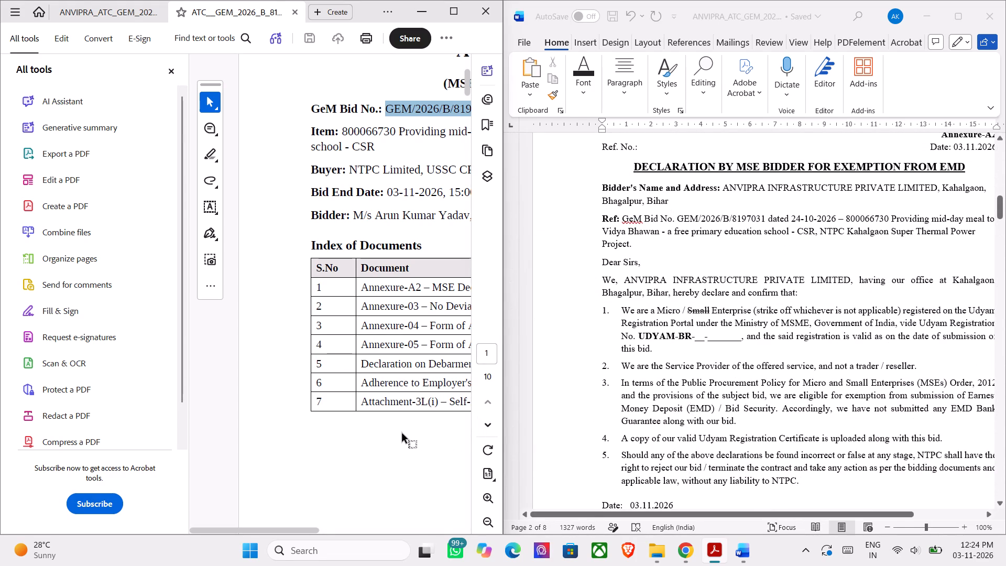
scroll(403, 434, "left", 1)
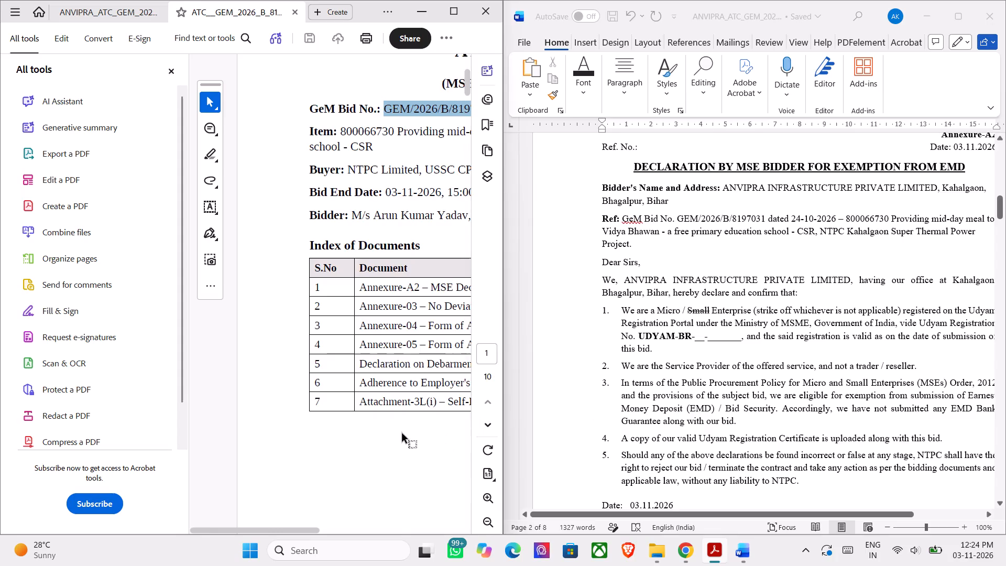
scroll(403, 434, "left", 1)
scroll(403, 434, "down", 5)
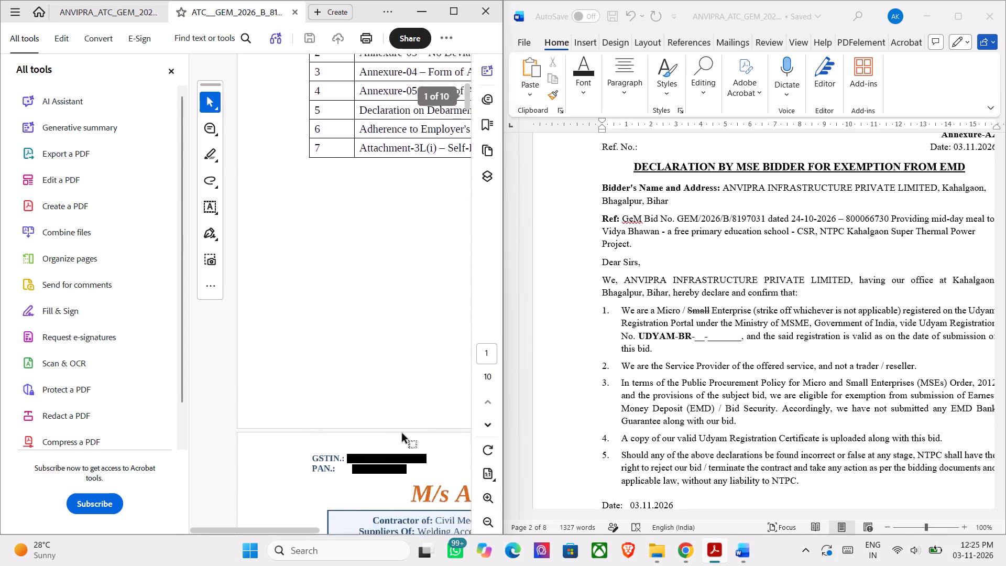
scroll(403, 434, "down", 3)
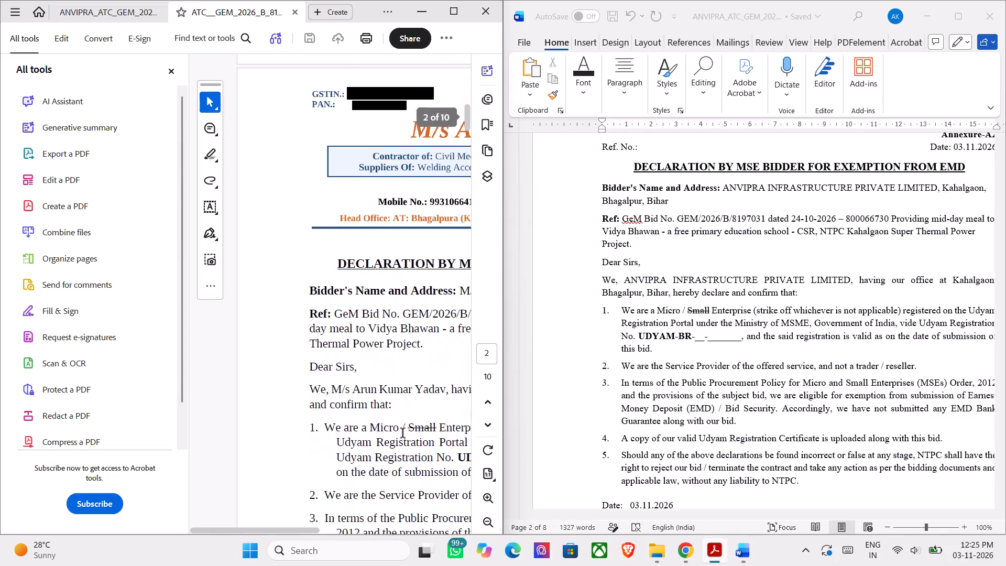
scroll(403, 434, "down", 2)
scroll(403, 434, "up", 3)
scroll(403, 434, "down", 2)
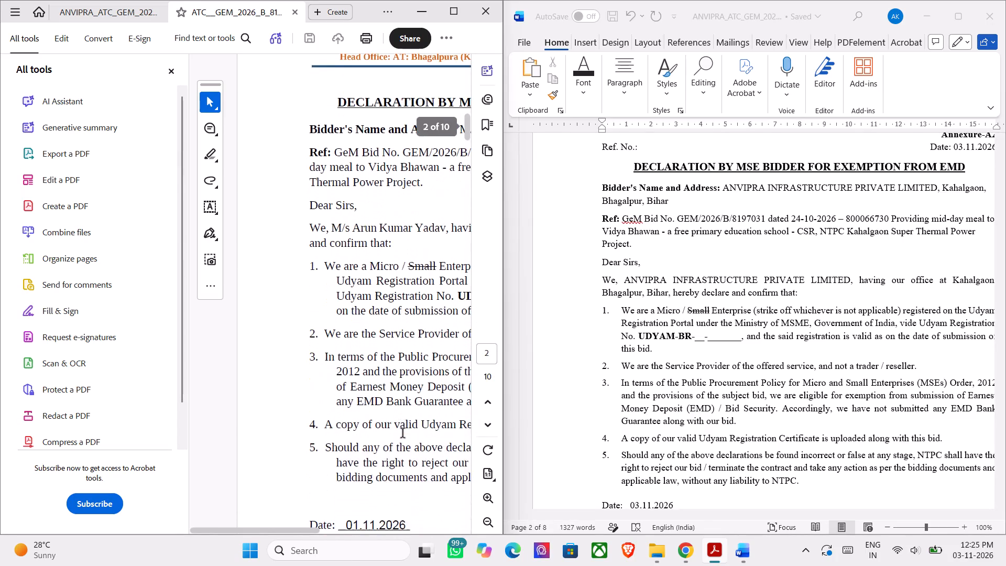
scroll(403, 434, "down", 1)
scroll(403, 434, "left", 2)
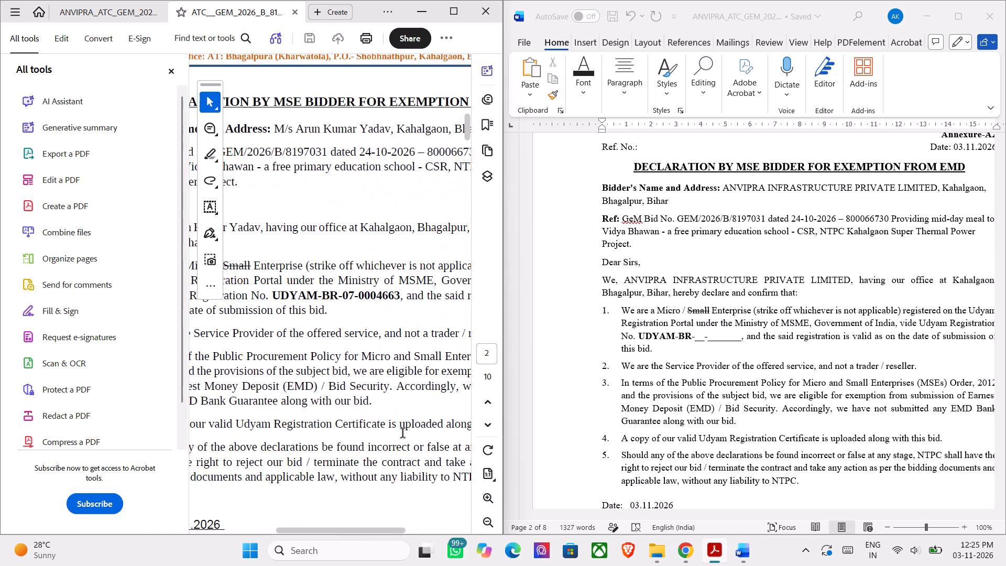
scroll(403, 434, "left", 1)
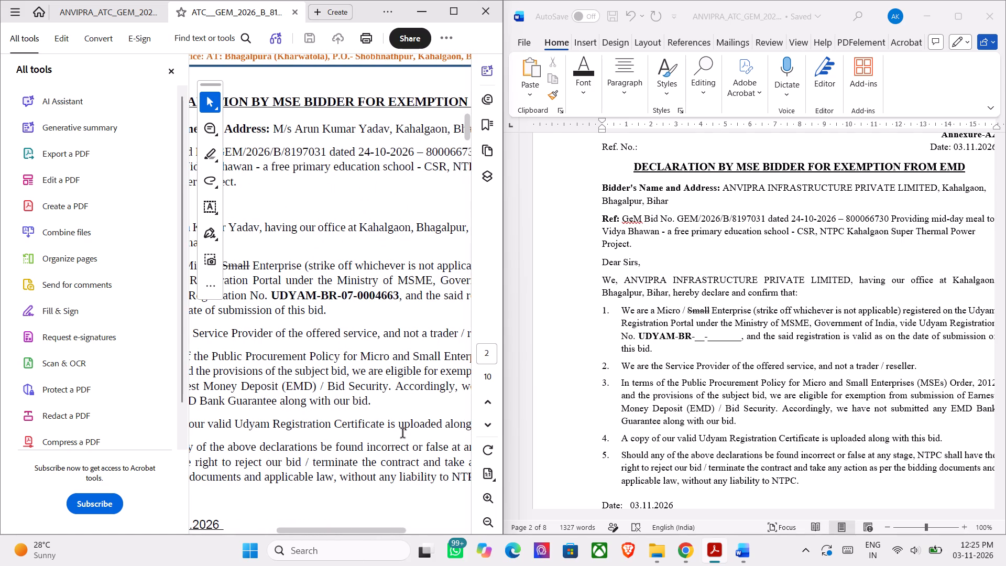
scroll(403, 434, "down", 1)
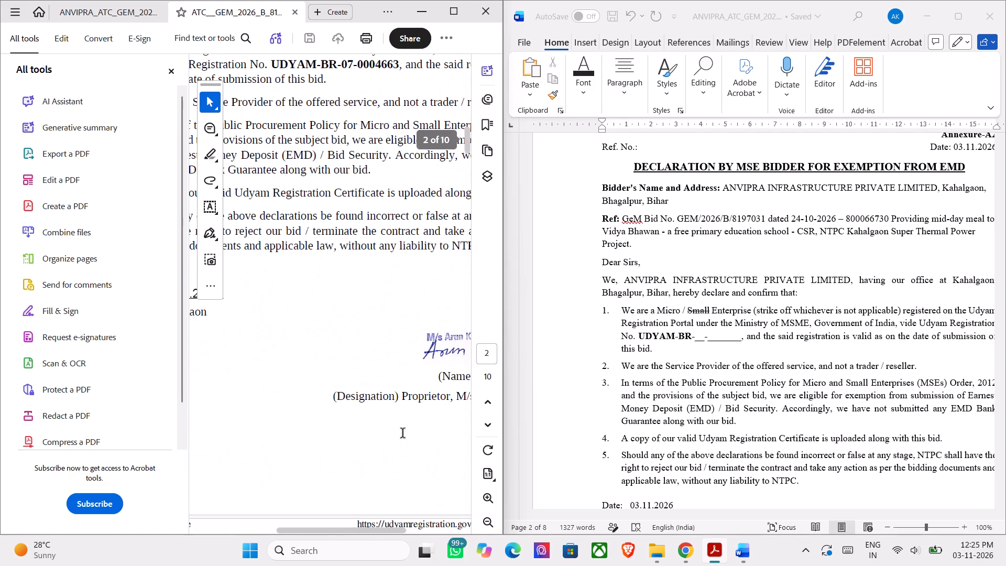
scroll(403, 434, "down", 5)
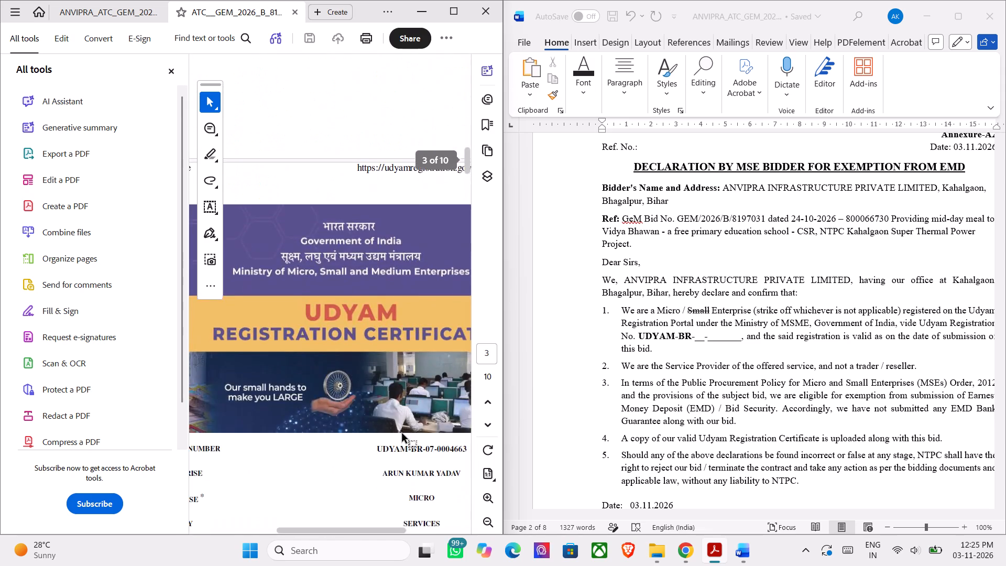
scroll(403, 434, "down", 7)
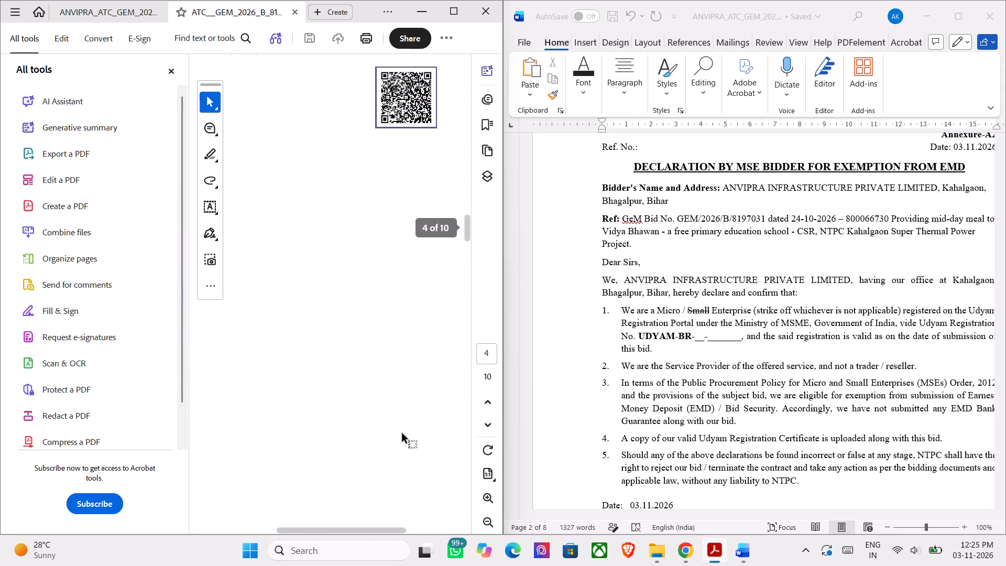
Compare the No Deviation Certificate in the reference PDF with the Annexure-03 version in the Word document, down to the signature block.
scroll(403, 434, "down", 5)
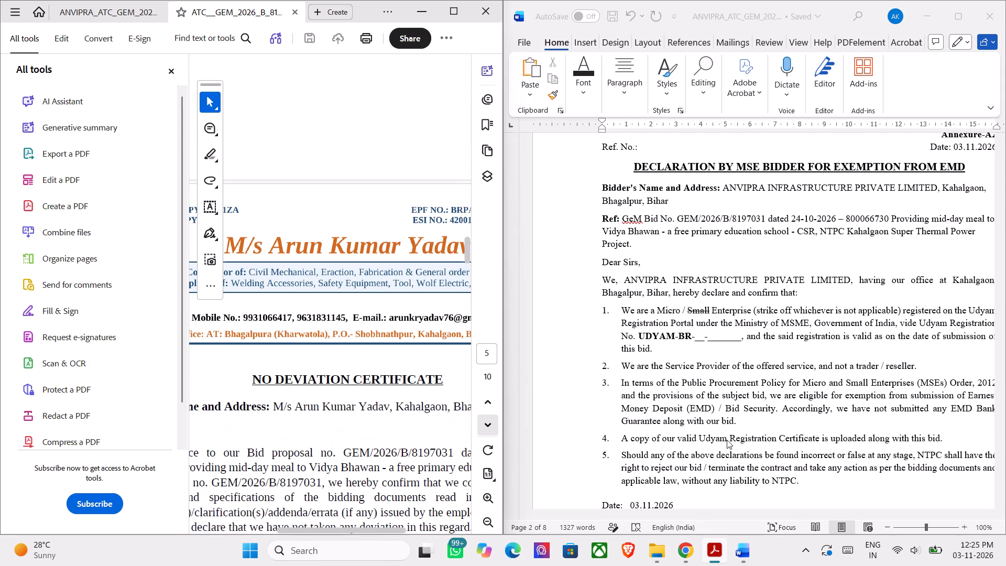
scroll(727, 440, "down", 1)
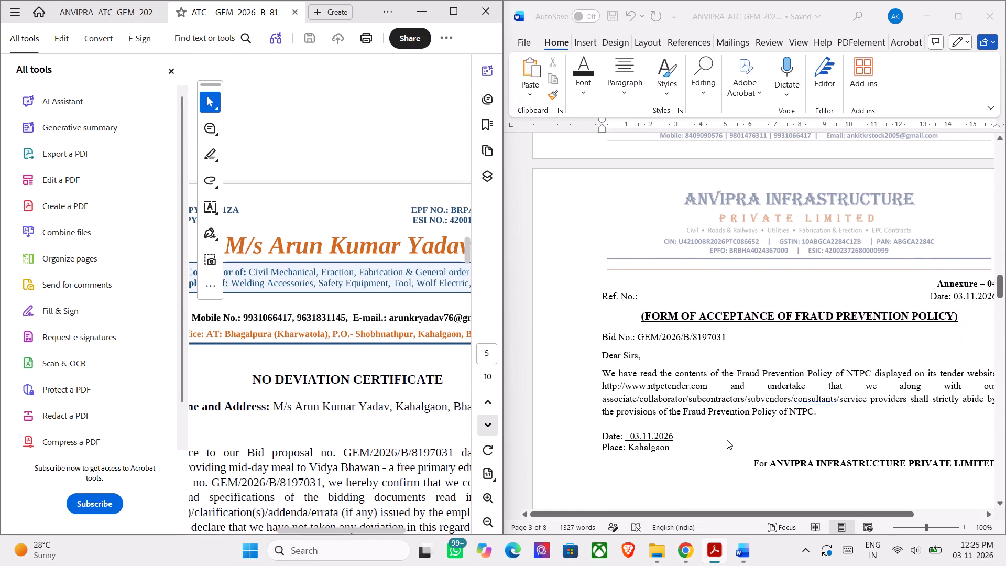
scroll(727, 440, "down", 1)
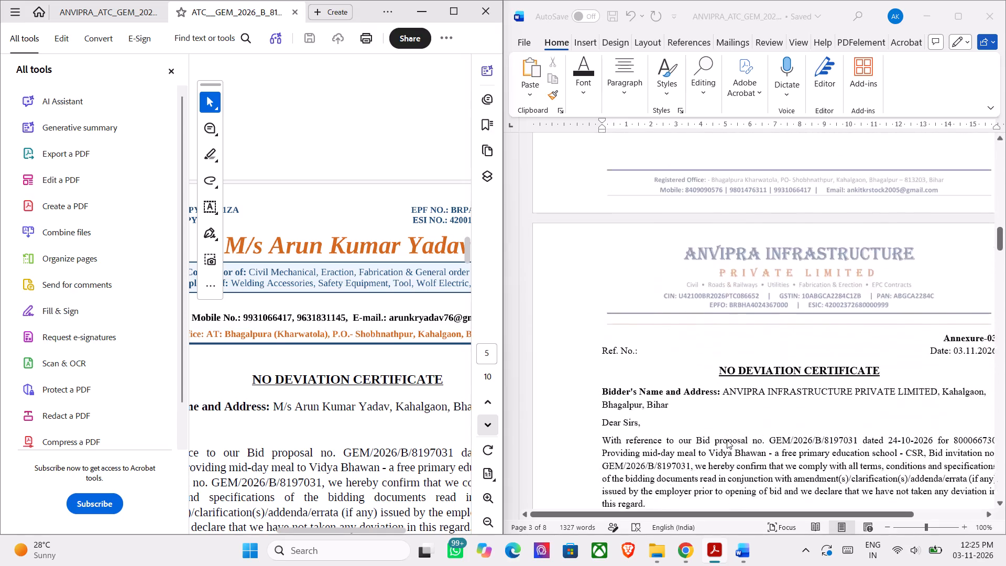
scroll(727, 440, "down", 2)
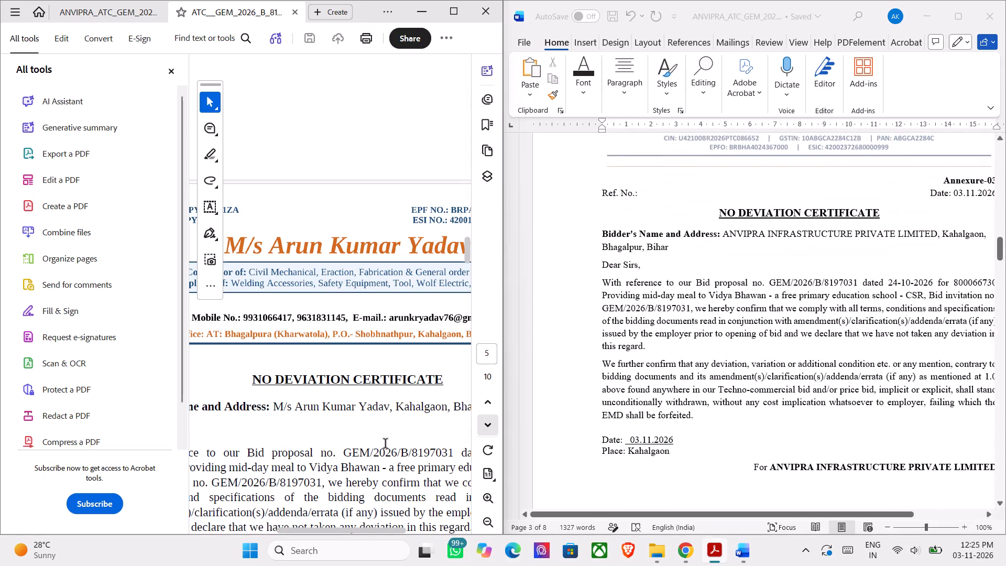
scroll(386, 444, "right", 2)
scroll(386, 444, "left", 1)
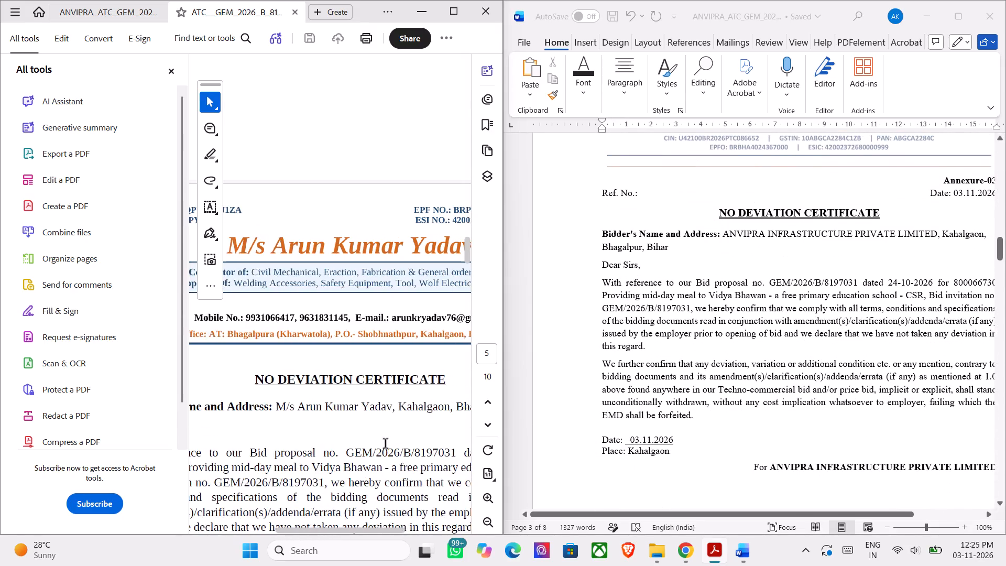
scroll(386, 444, "left", 2)
scroll(386, 444, "right", 2)
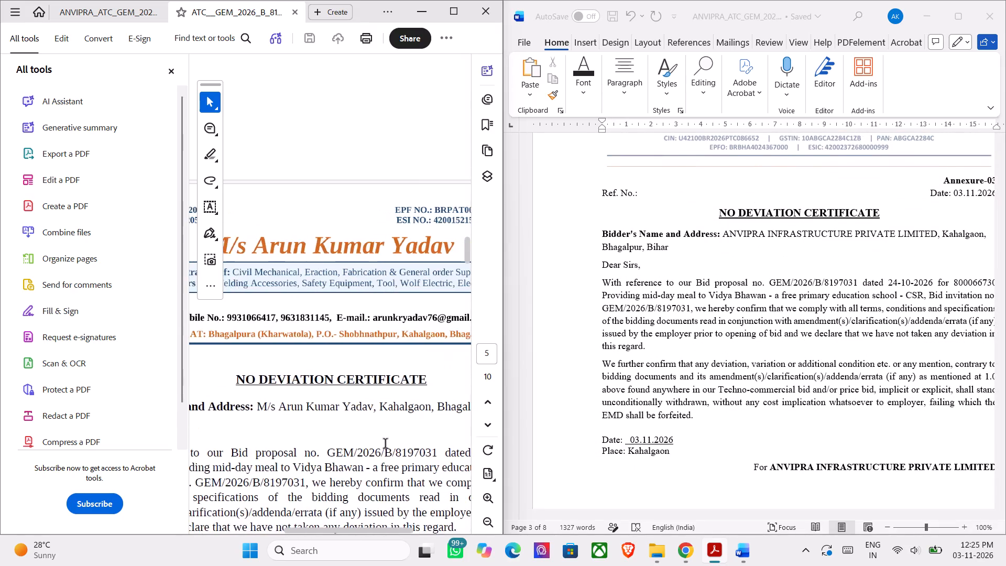
scroll(386, 444, "right", 2)
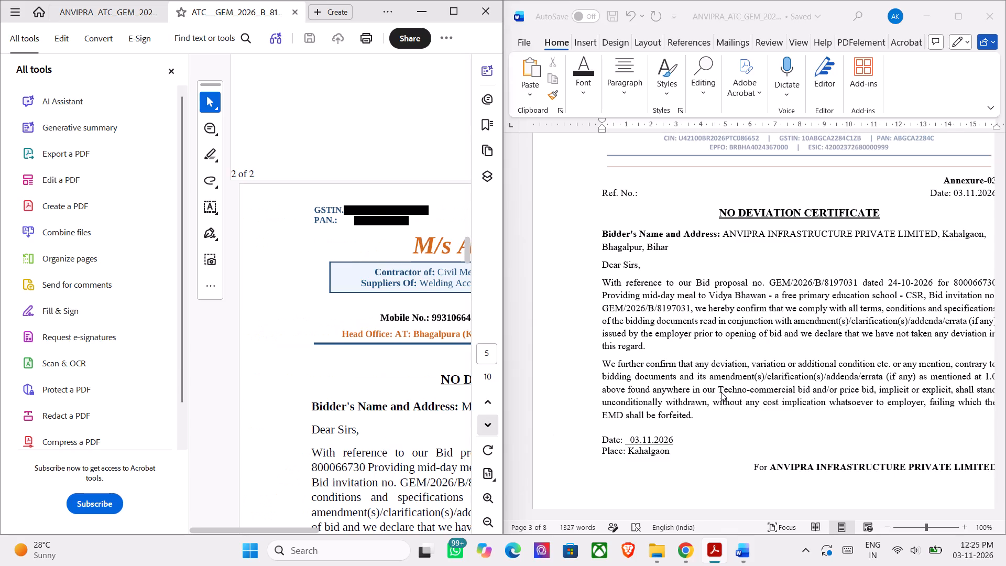
scroll(721, 392, "left", 1)
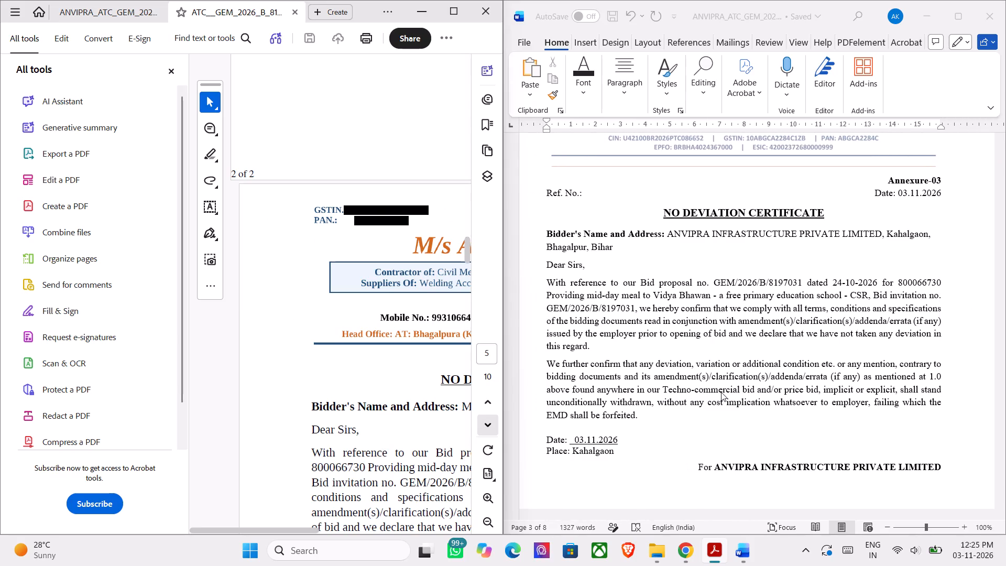
scroll(721, 392, "down", 1)
scroll(422, 432, "left", 2)
scroll(422, 432, "down", 4)
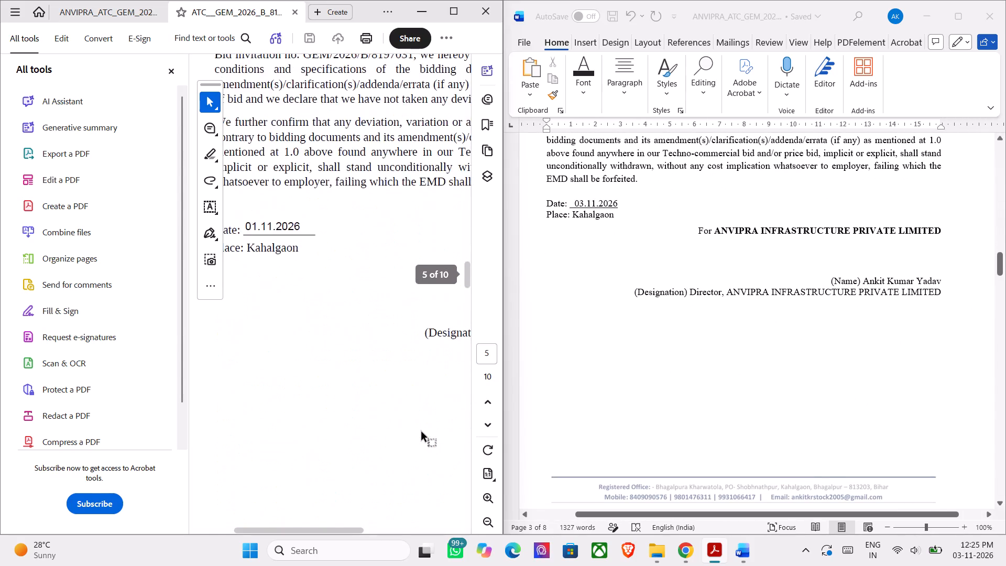
Compare the Fraud Prevention Policy and NTPC Safety Rules acceptance forms in the reference PDF with those in the Word document.
scroll(422, 432, "down", 5)
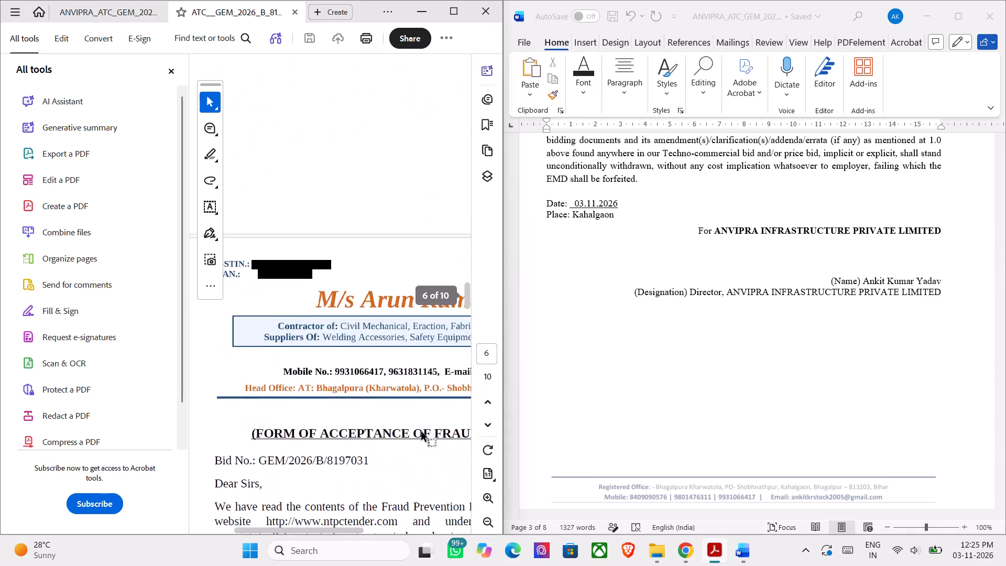
scroll(422, 432, "down", 2)
scroll(574, 412, "down", 1)
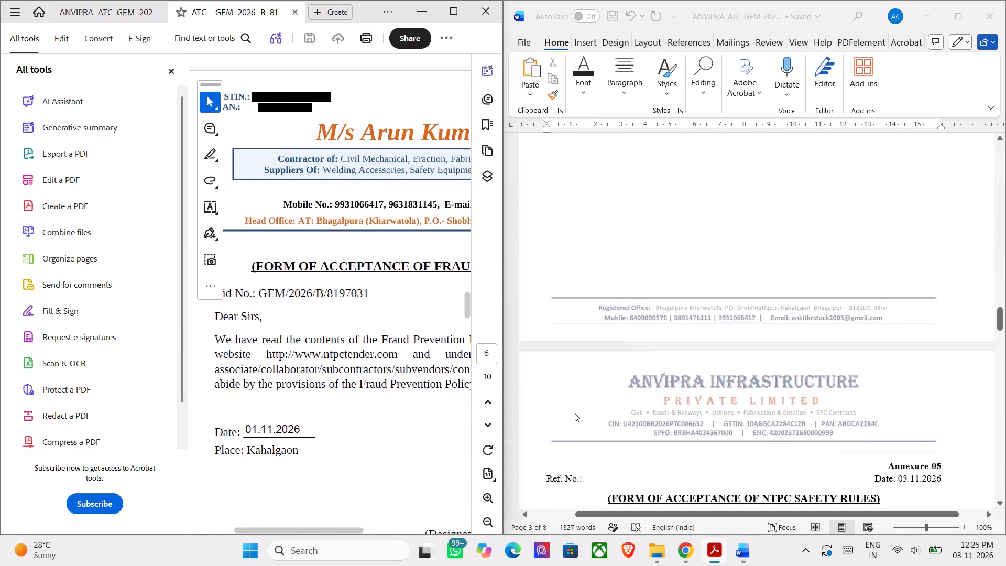
scroll(574, 412, "down", 1)
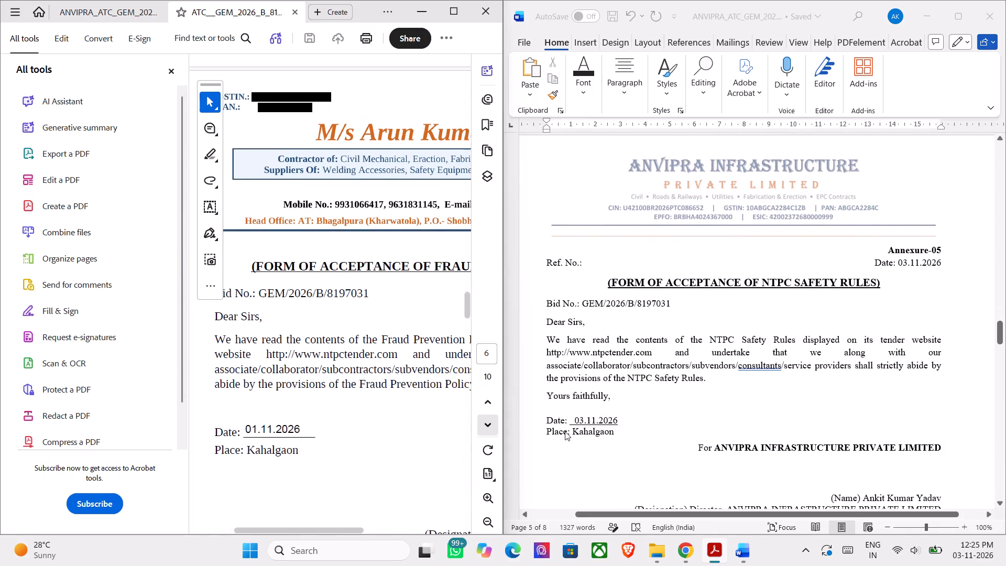
scroll(565, 431, "down", 1)
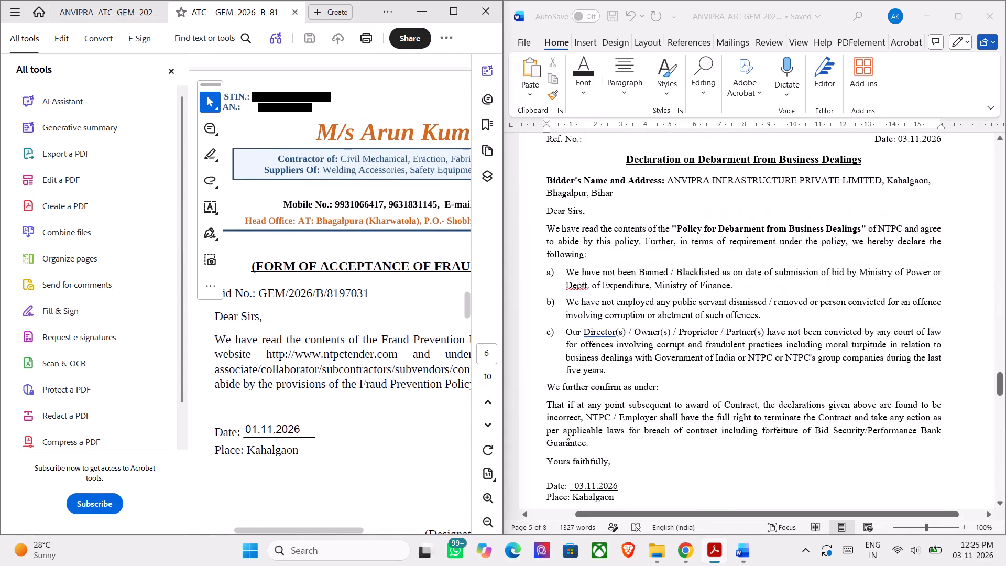
scroll(428, 431, "down", 5)
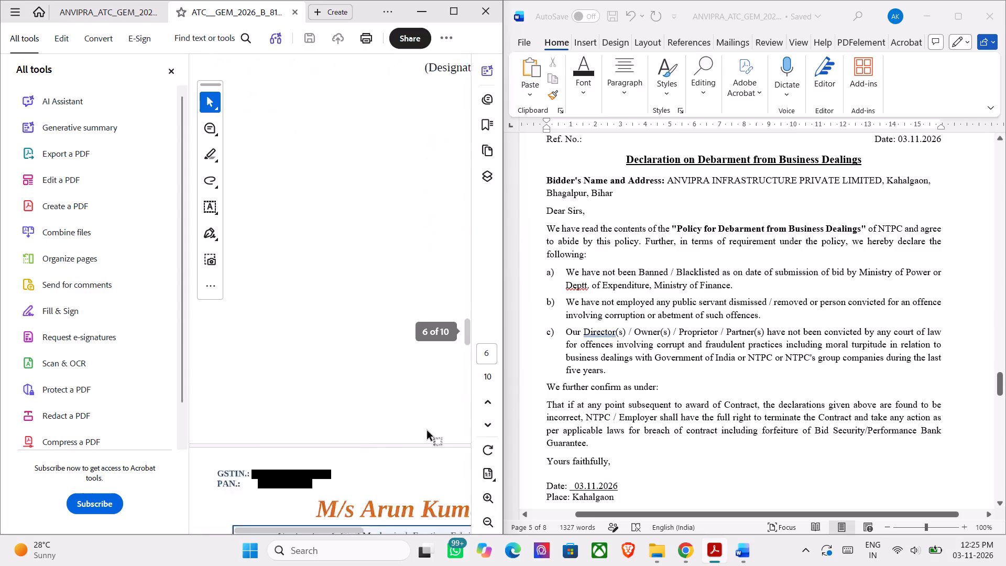
scroll(428, 431, "down", 4)
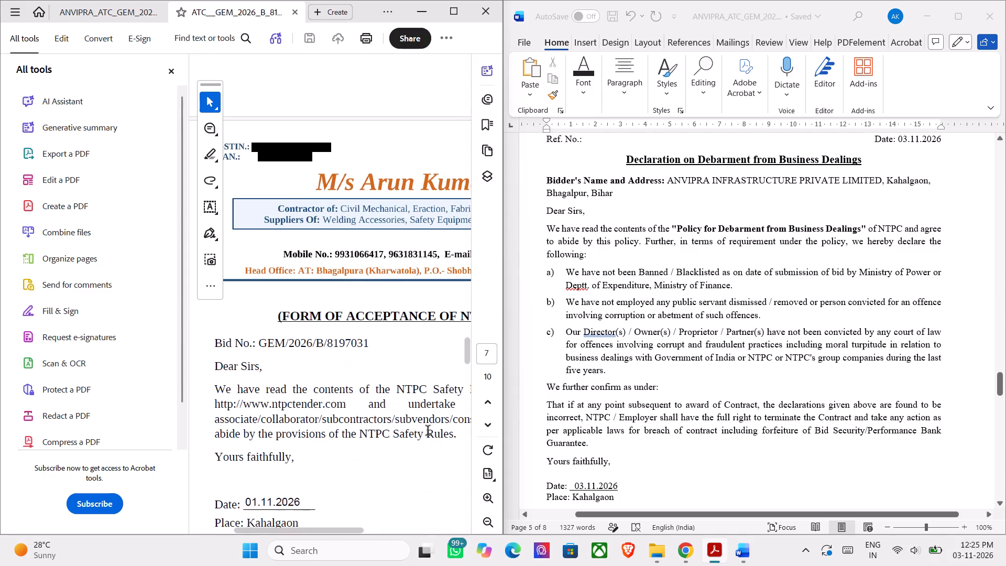
scroll(428, 431, "down", 1)
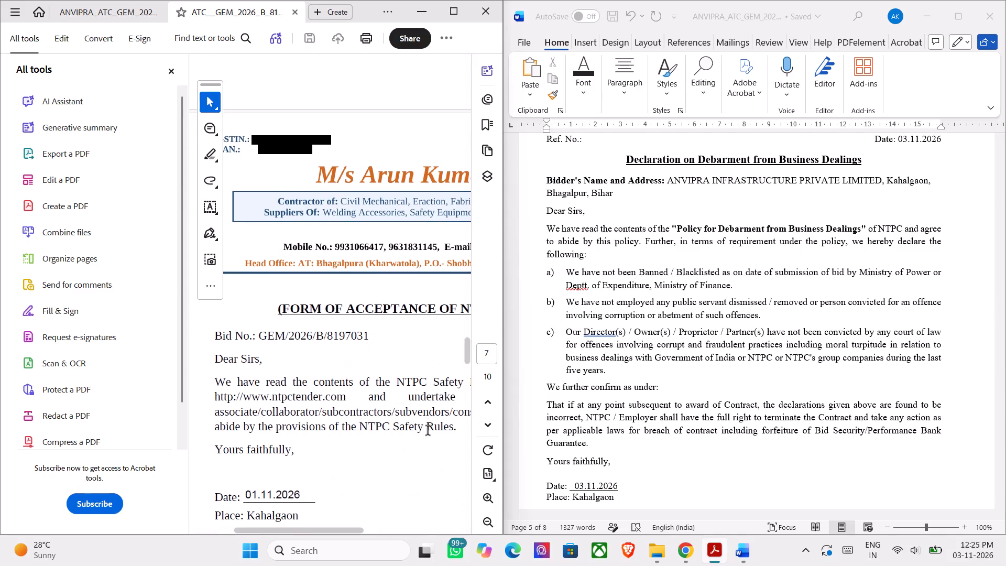
scroll(428, 436, "up", 7)
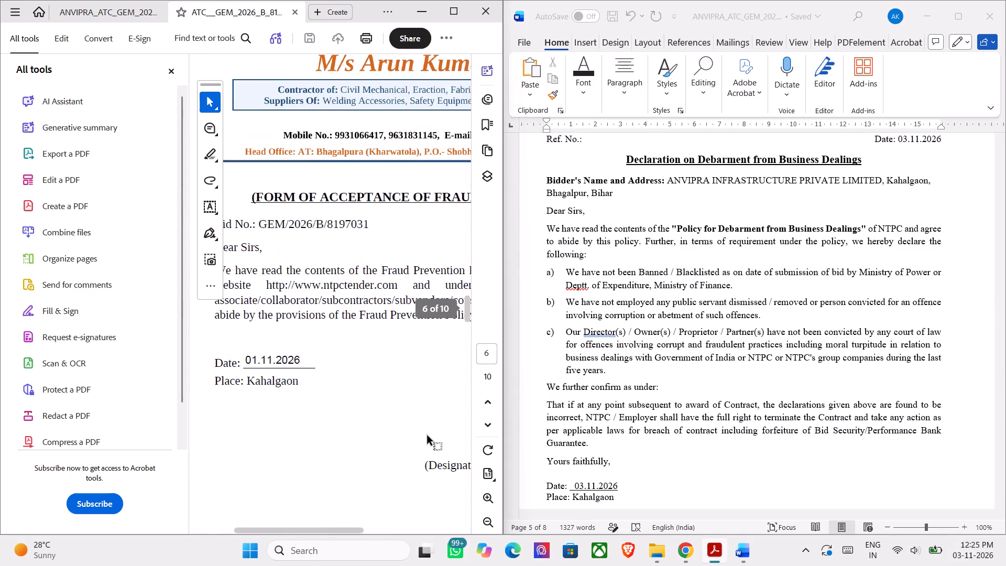
scroll(428, 436, "up", 1)
scroll(428, 436, "down", 3)
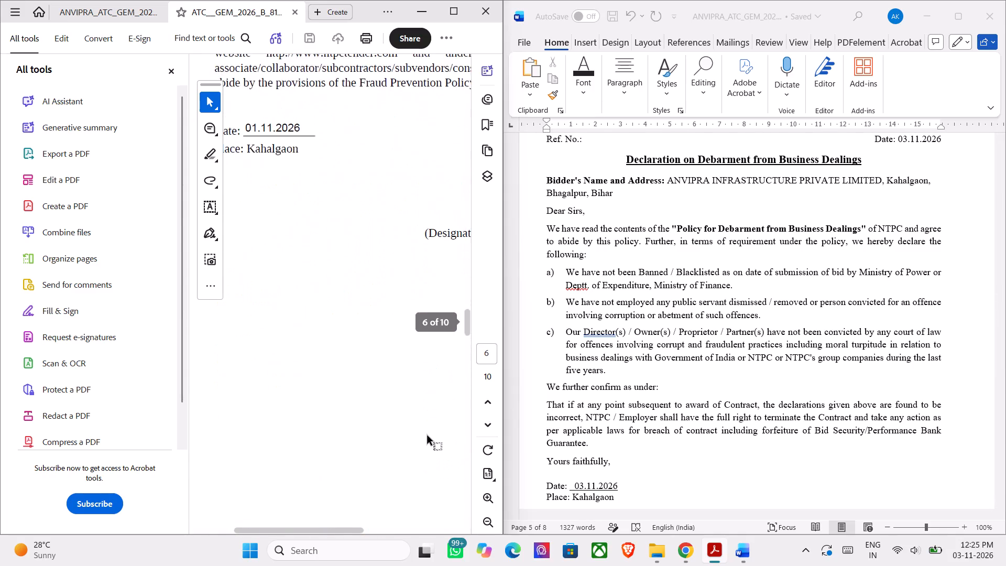
scroll(428, 436, "down", 1)
scroll(401, 400, "down", 3)
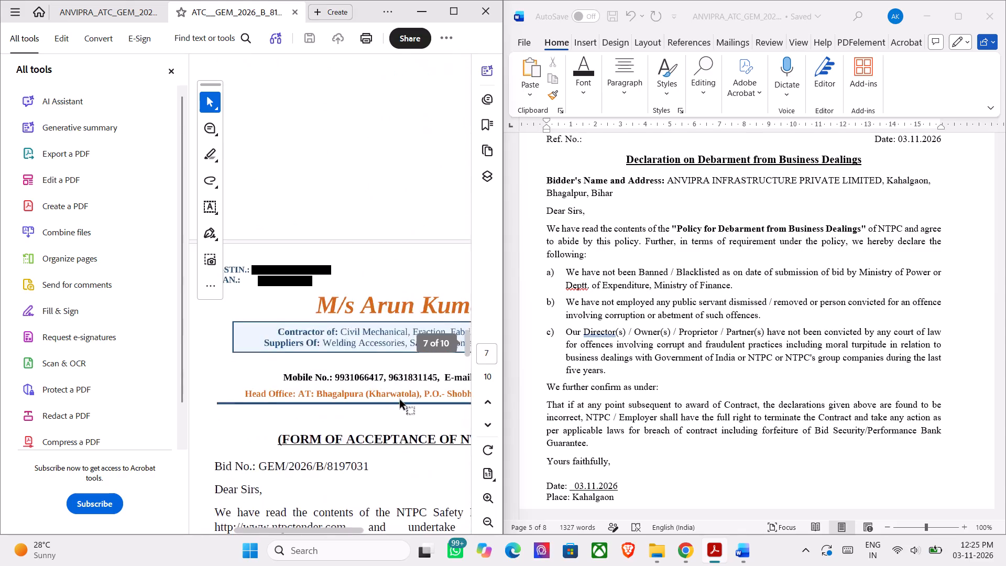
scroll(401, 400, "down", 2)
Check the debarment and ABAC policy declarations in both files, and read the reference PDF's Attachment-3L self-declaration through to its end.
scroll(393, 360, "down", 4)
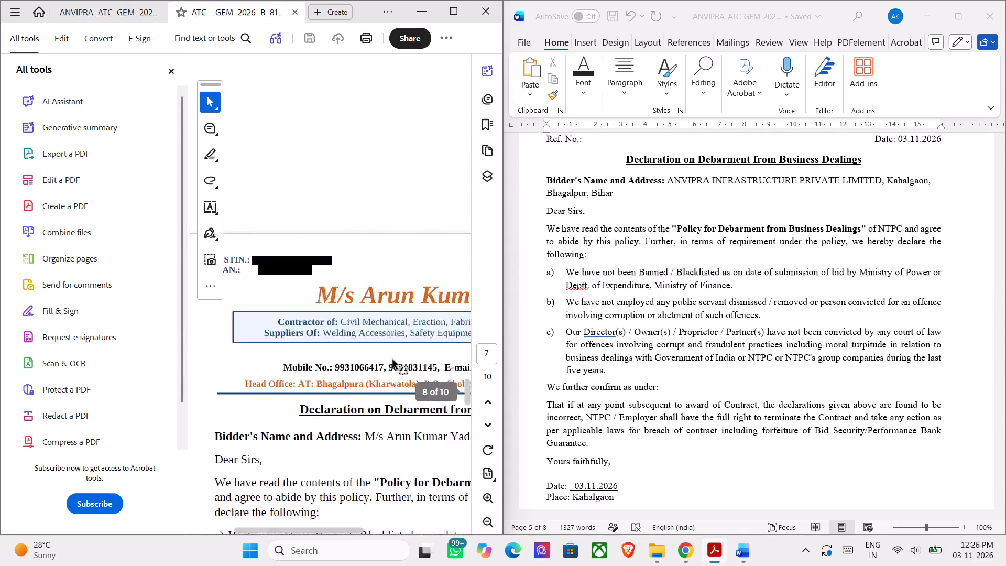
scroll(393, 360, "down", 2)
scroll(393, 360, "up", 1)
scroll(393, 360, "down", 2)
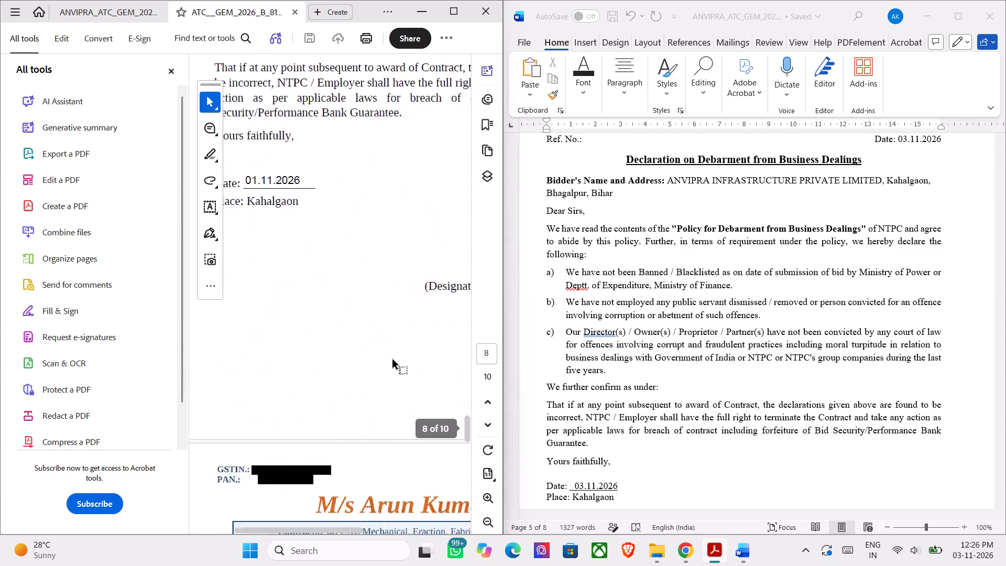
scroll(393, 360, "down", 3)
scroll(655, 363, "down", 1)
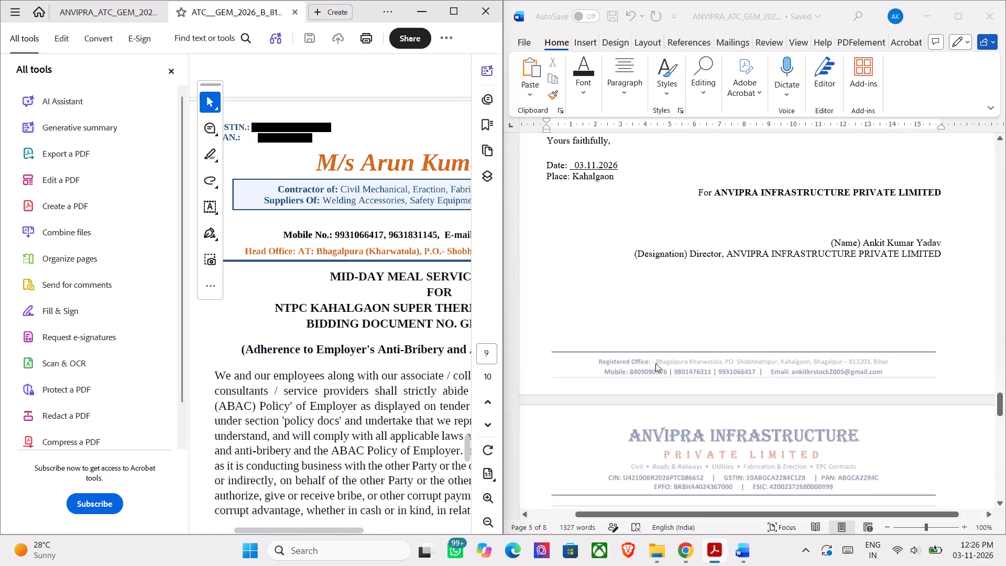
scroll(655, 363, "down", 1)
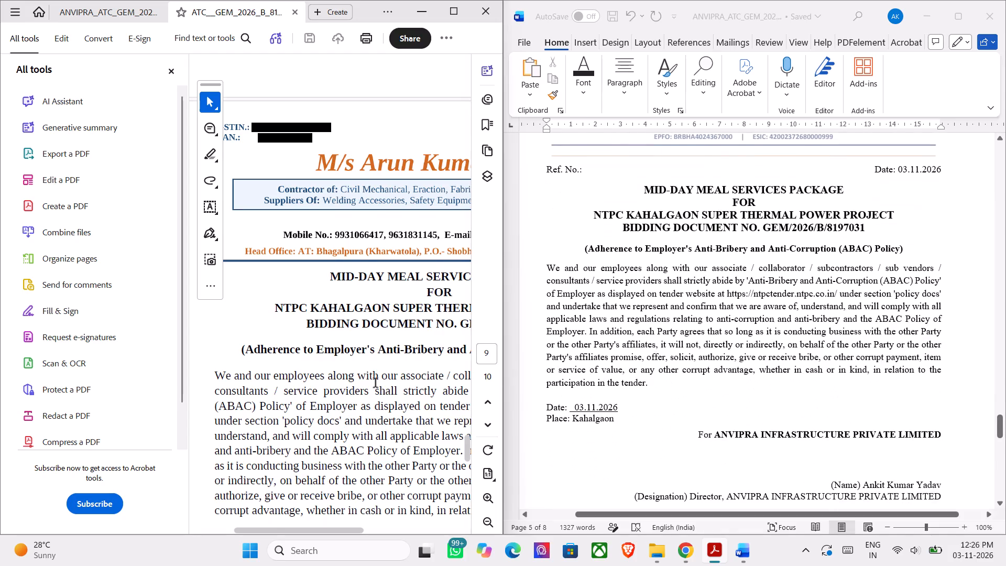
scroll(376, 384, "down", 6)
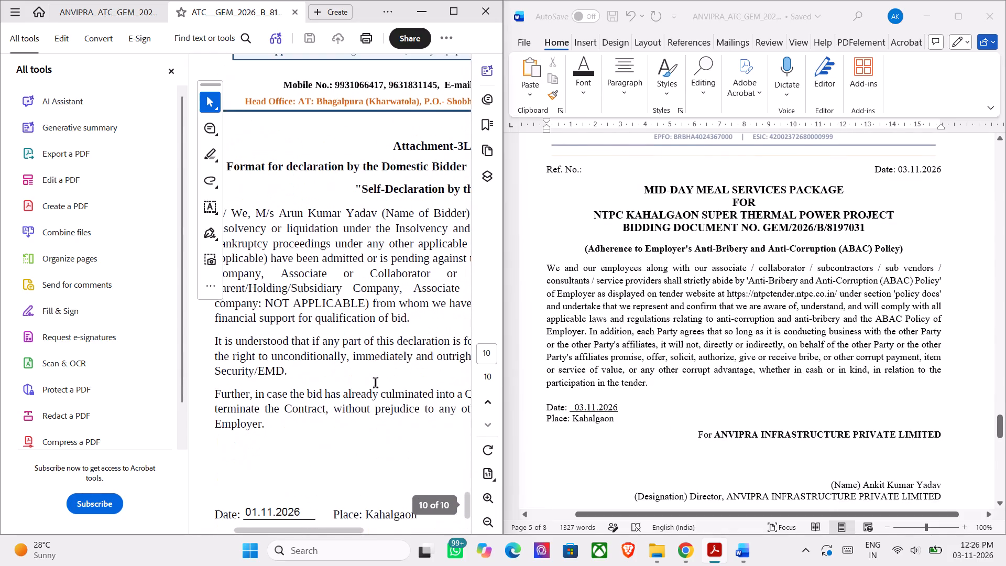
scroll(376, 384, "down", 4)
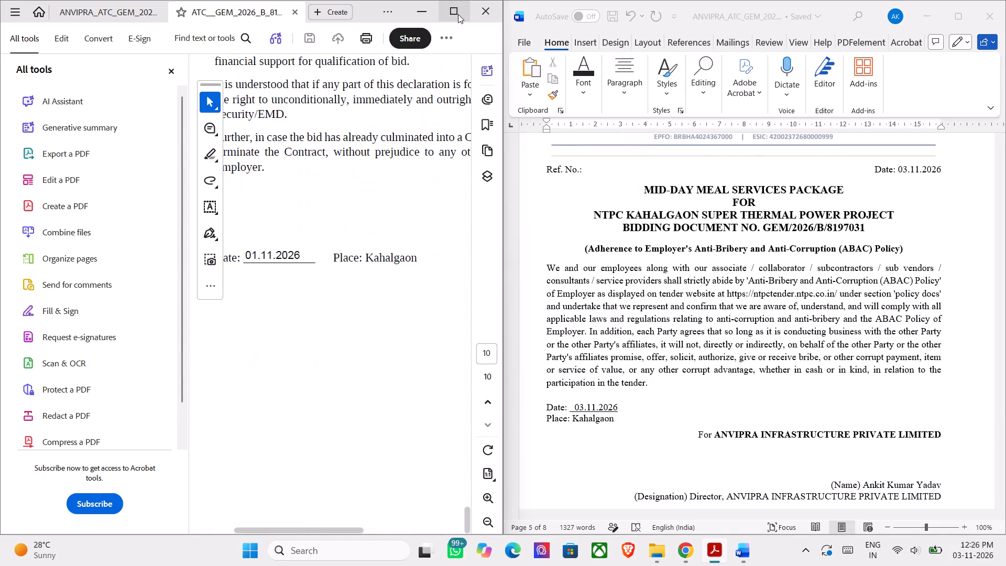
Close the reference PDF and the File Explorer window, and bring the ANVIPRA ATC Word document up full-screen.
left_click(480, 14)
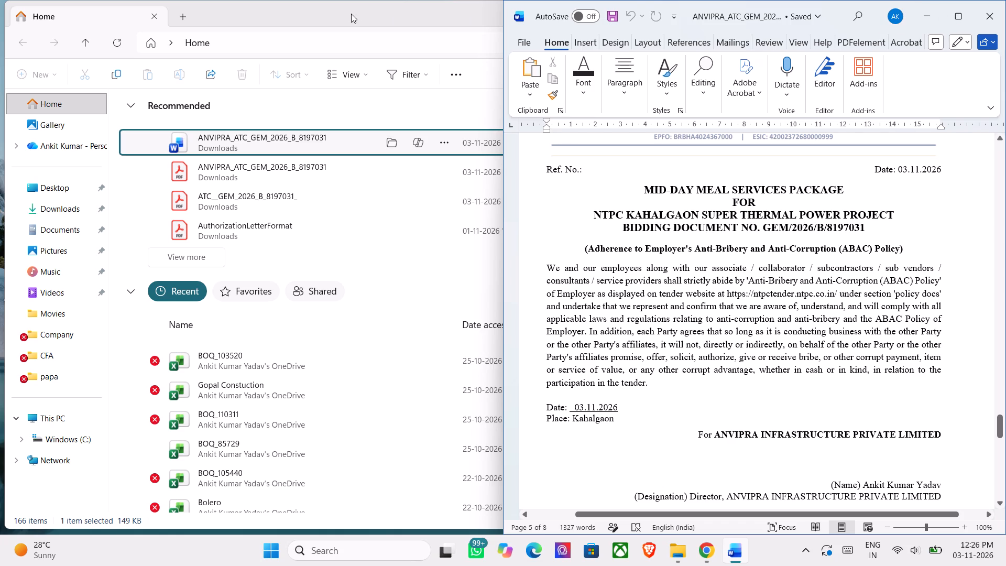
left_click(963, 11)
left_click(926, 8)
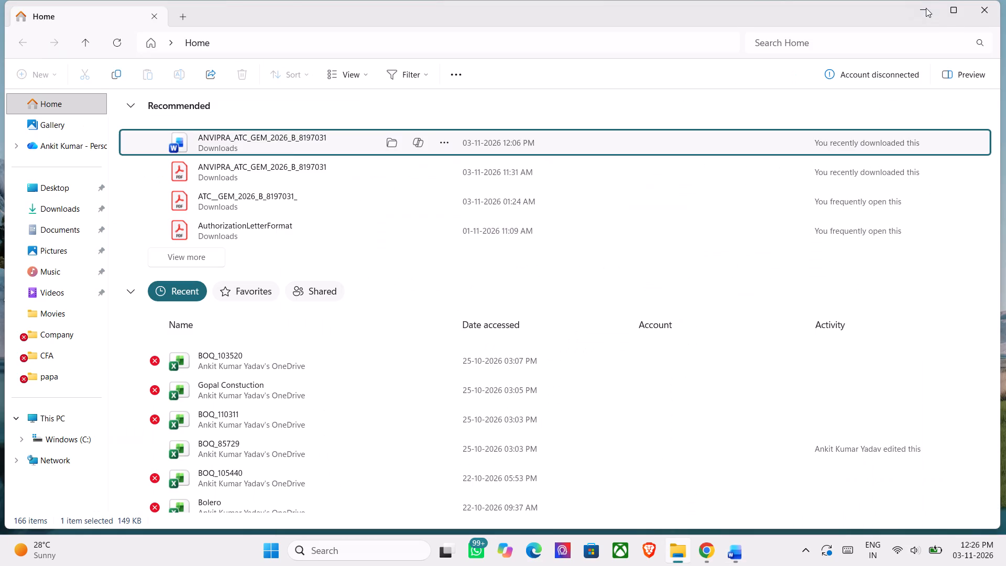
left_click(956, 13)
left_click(1005, 2)
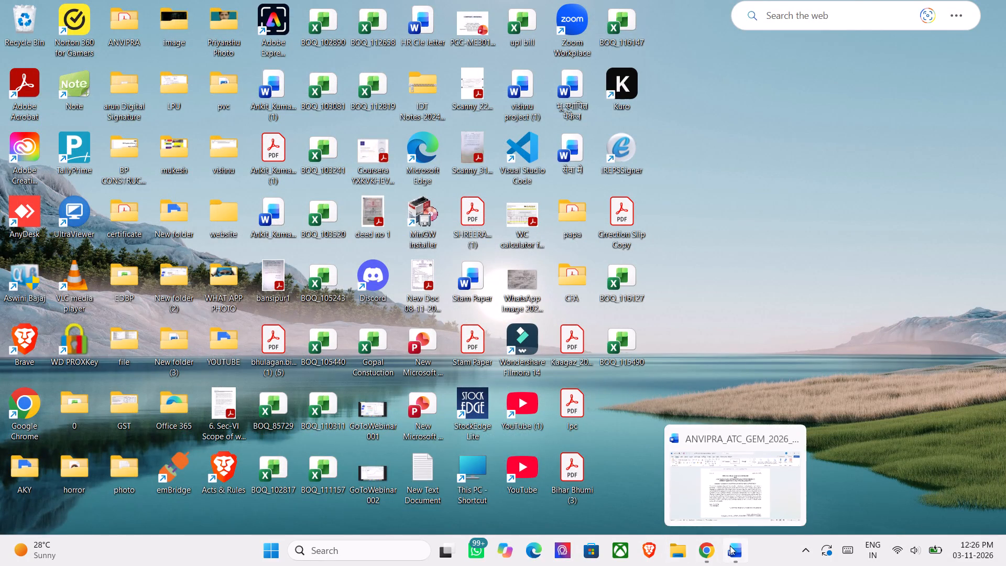
left_click(723, 492)
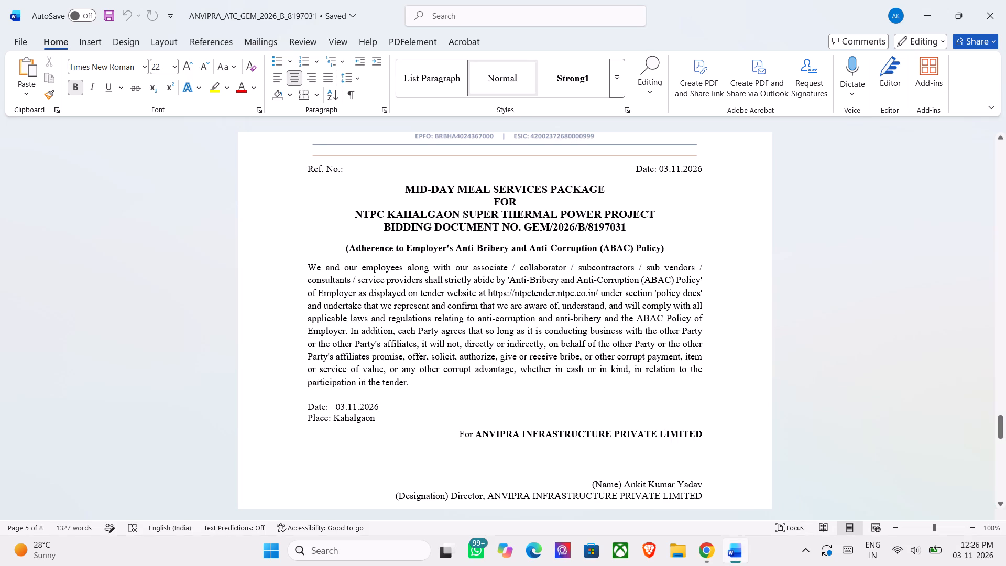
Review the Word document's bid details, Index of Documents and Annexure-A2 MSE bidder declaration again.
scroll(573, 308, "up", 6)
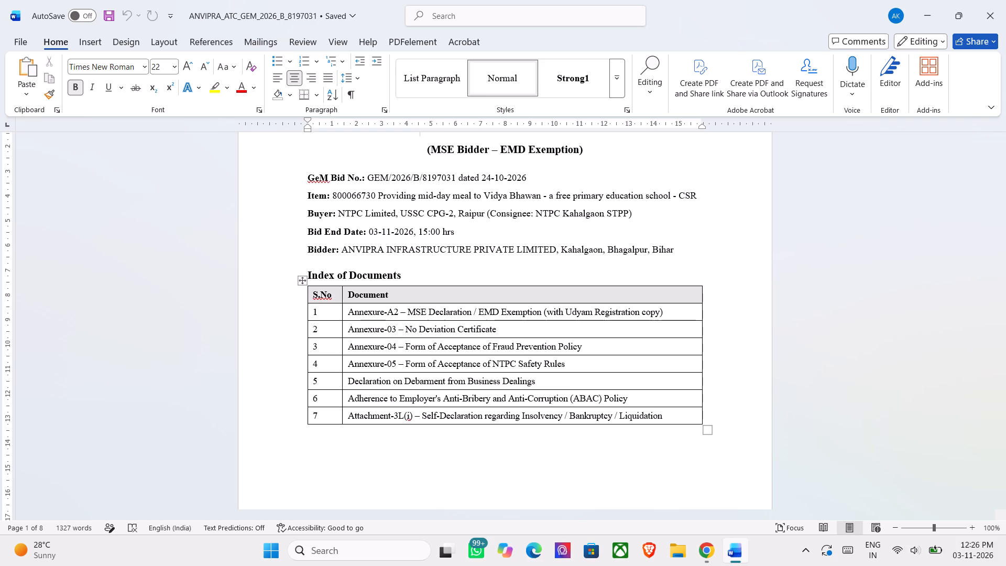
scroll(467, 230, "down", 1)
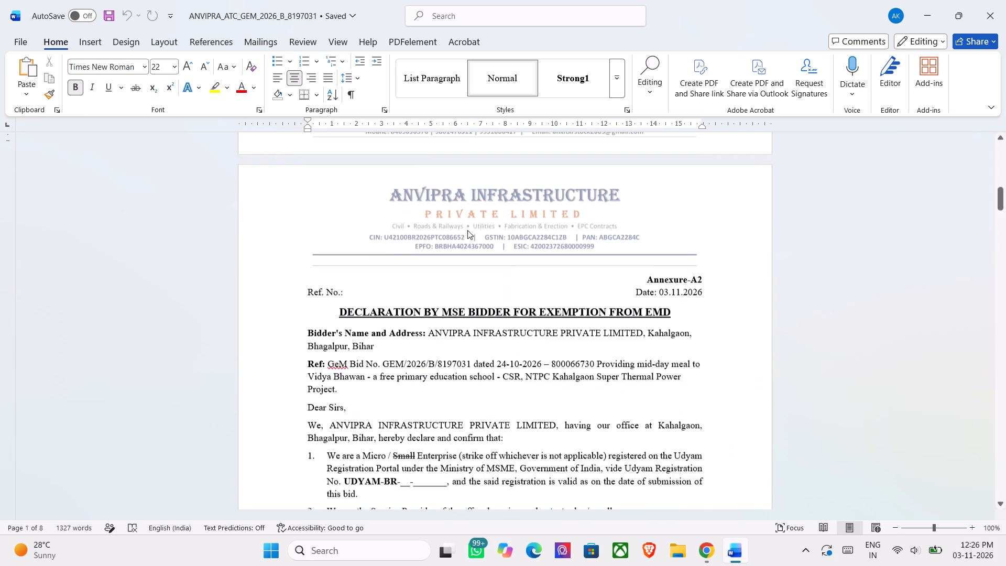
scroll(467, 230, "down", 1)
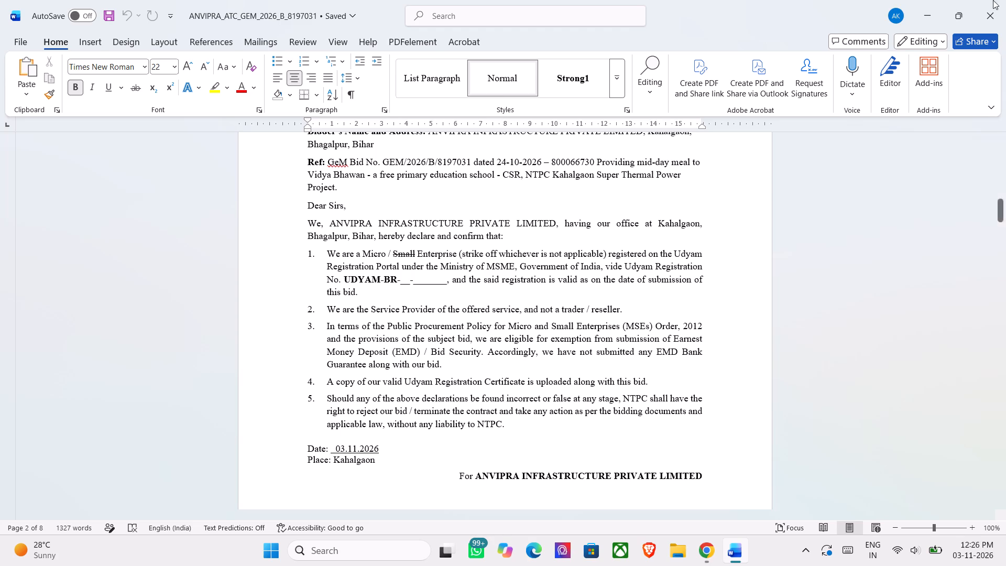
Minimise the Word document, check the files in the Company subfolder of the desktop ANVIPRA folder, and minimise the folder window.
left_click(931, 0)
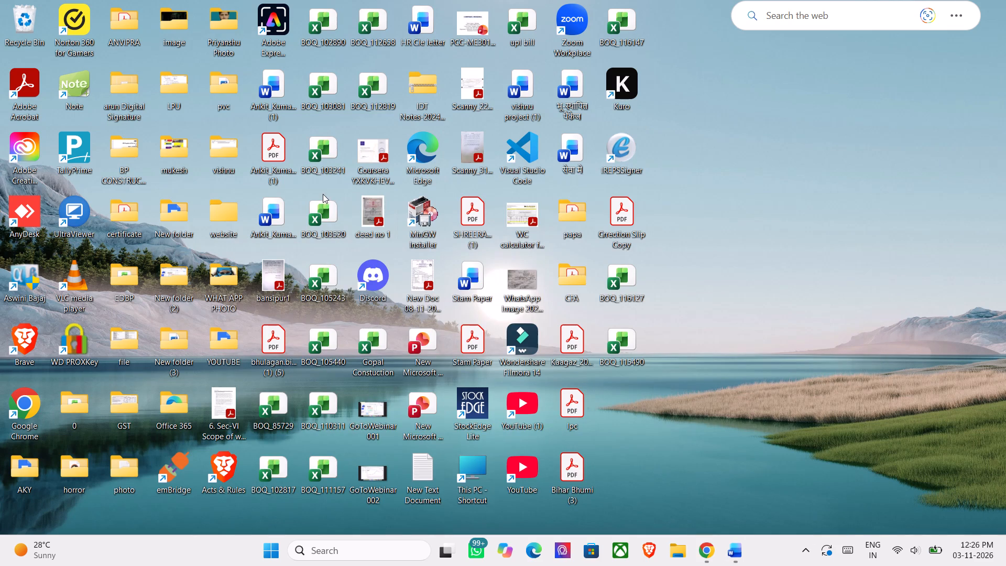
left_click(139, 30)
key("Return")
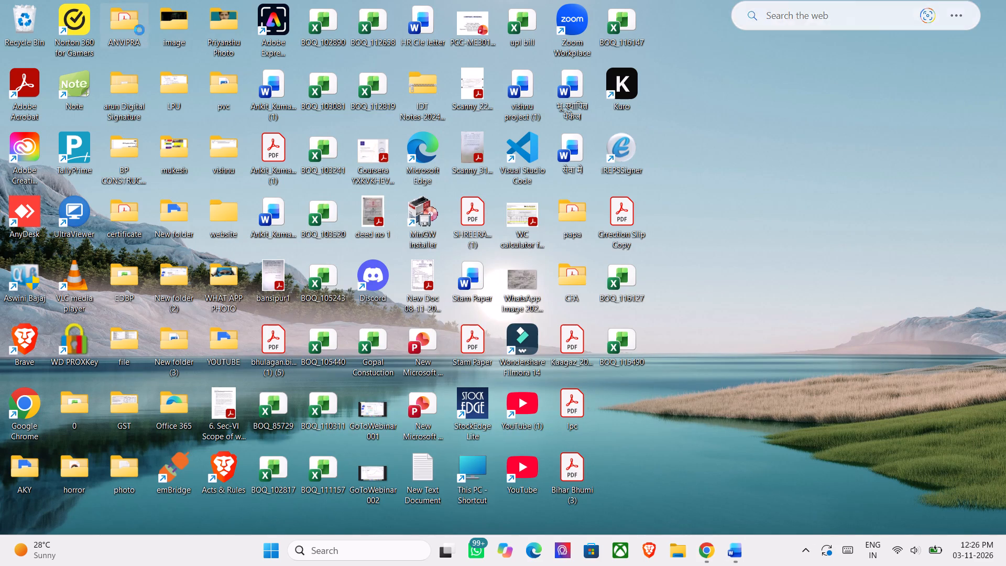
left_click(176, 117)
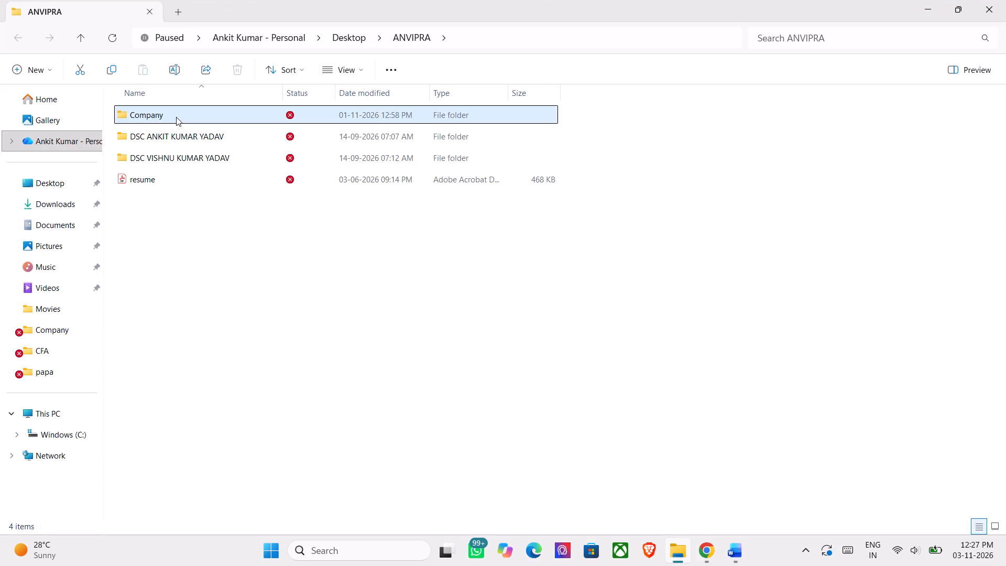
key("Return")
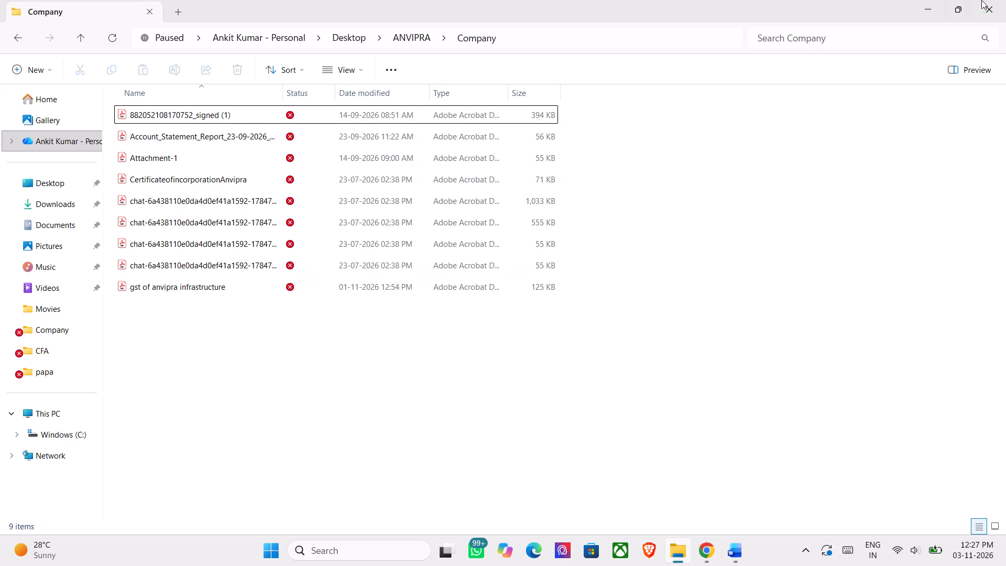
left_click(931, 16)
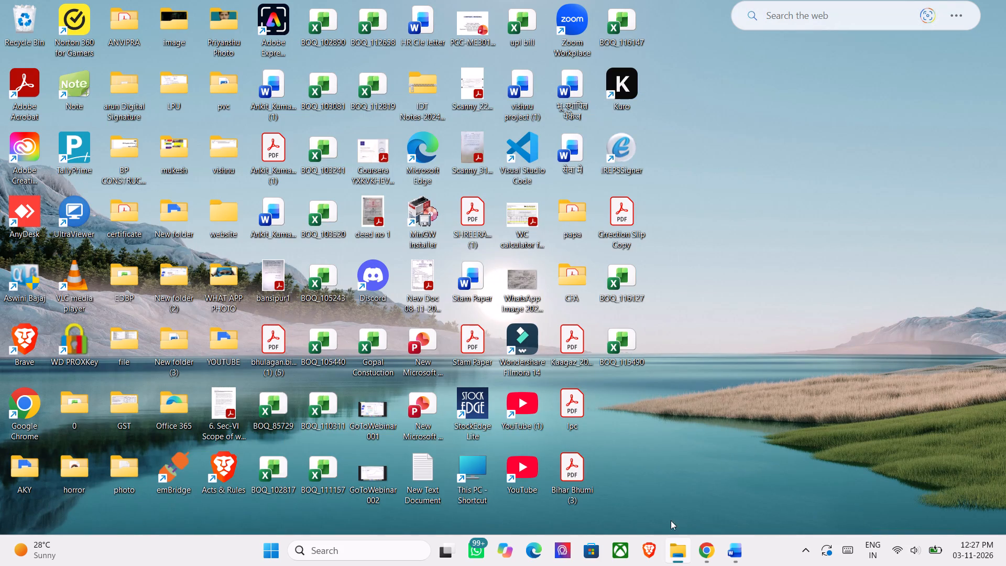
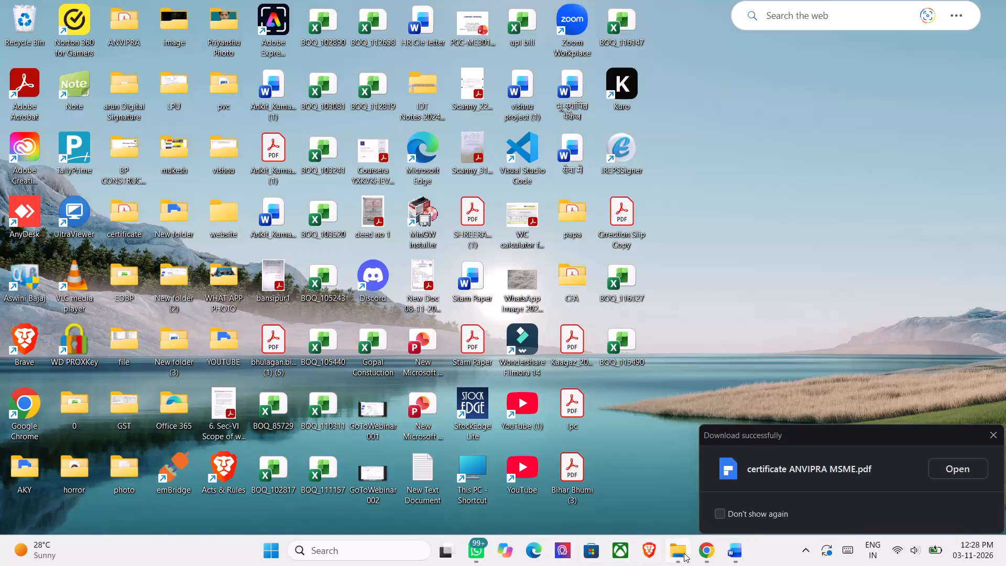
Copy the certificate ANVIPRA MSME PDF from the Downloads folder into the ANVIPRA folder on the Desktop.
left_click(668, 476)
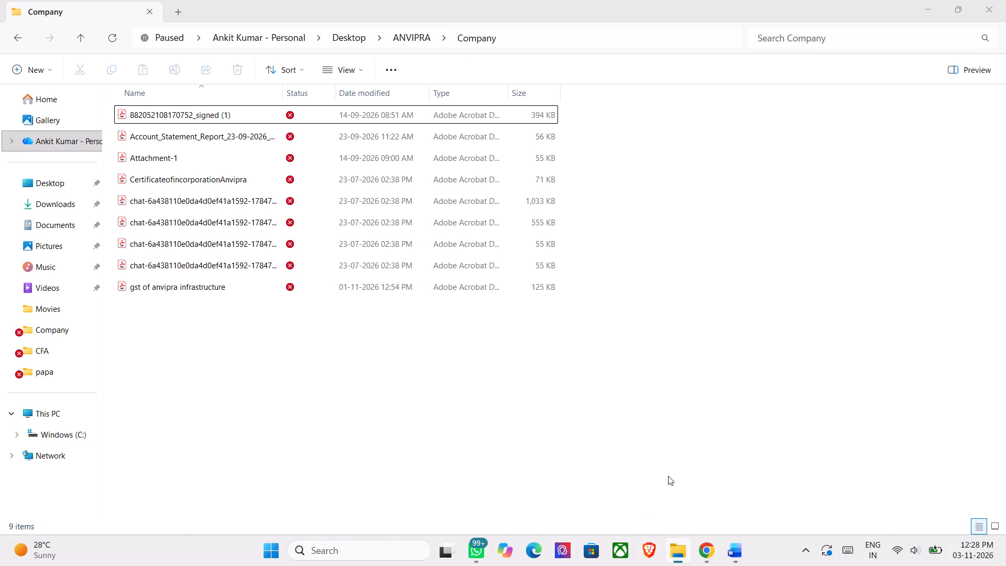
left_click(63, 192)
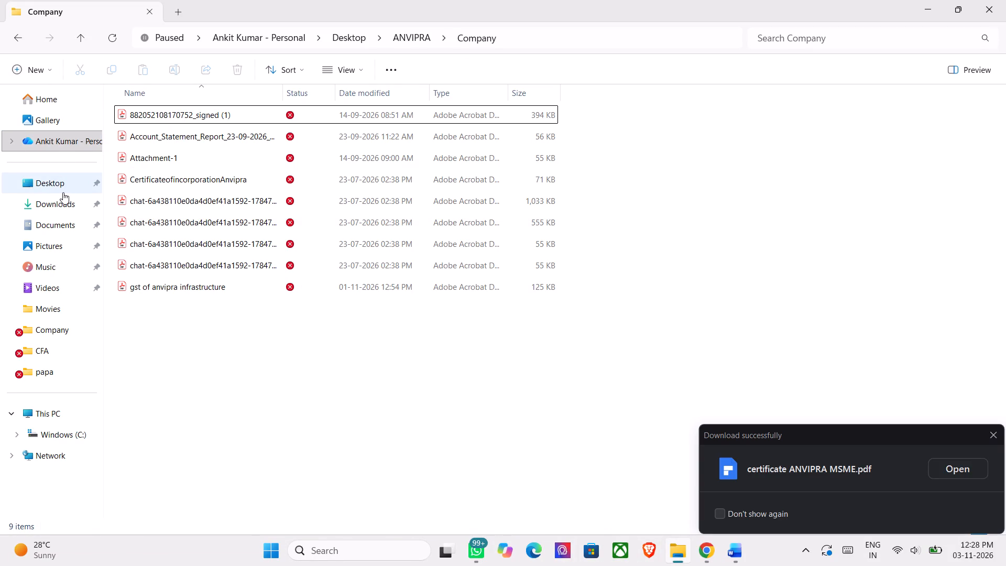
left_click(35, 207)
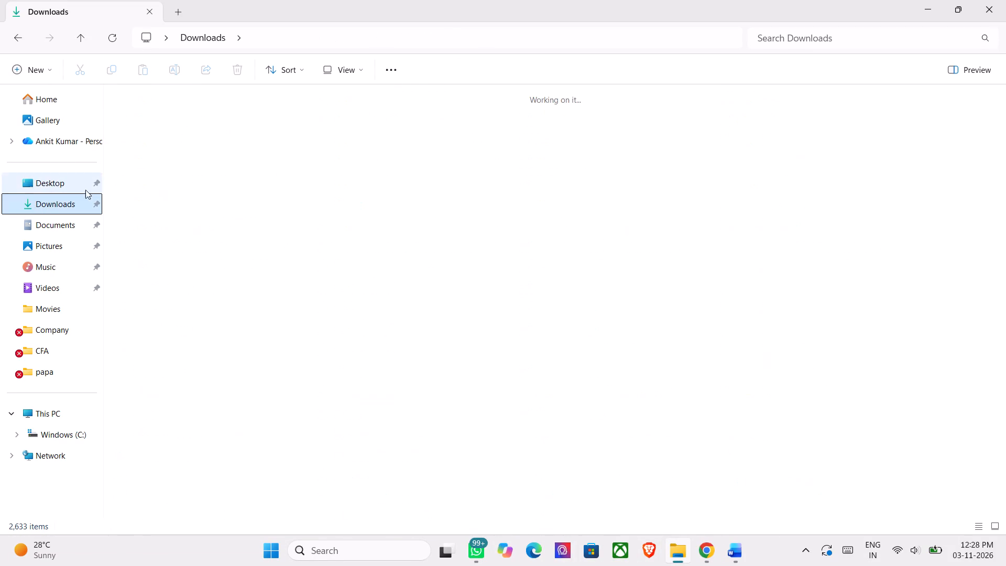
left_click(175, 148)
key("ctrl+c")
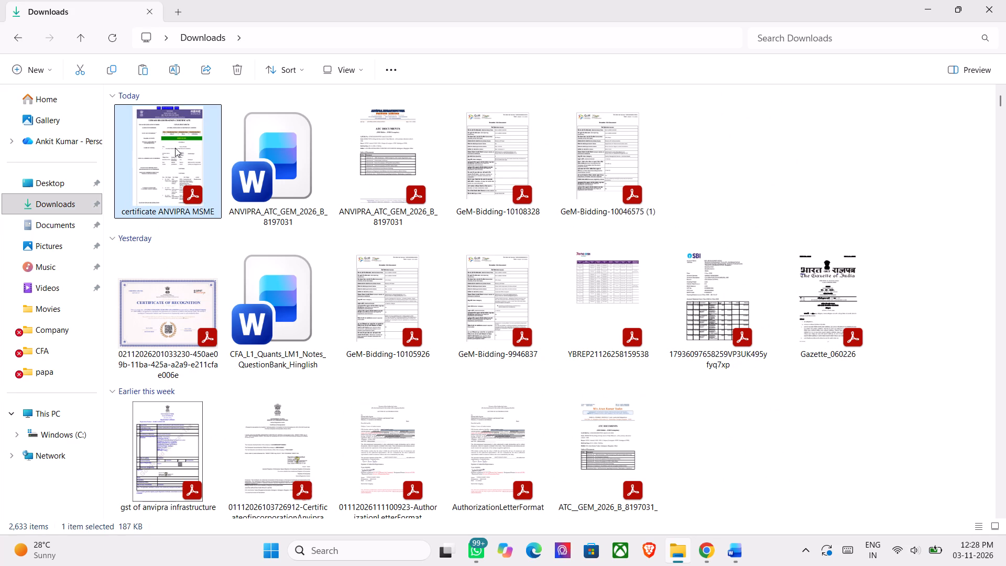
left_click(60, 182)
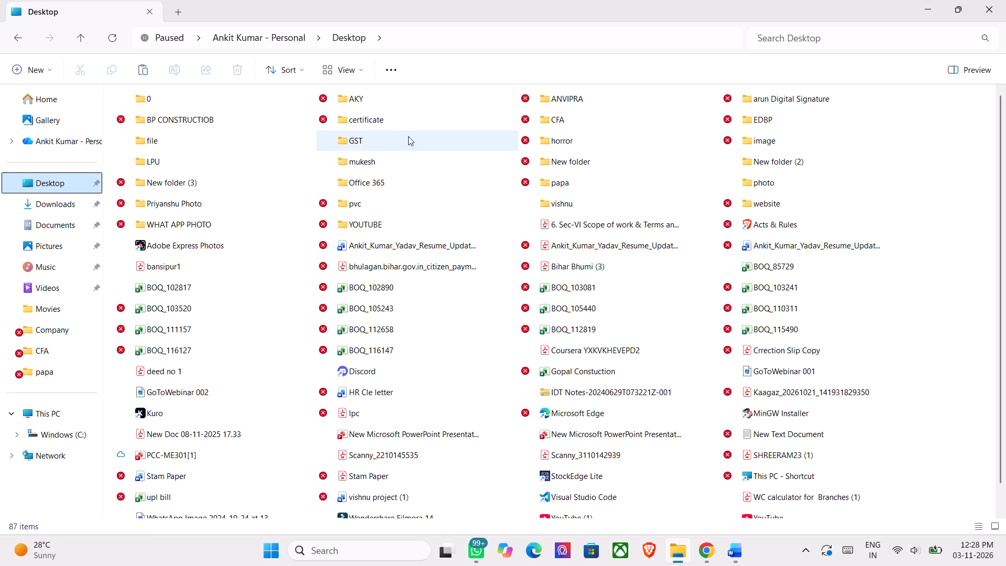
left_click(557, 100)
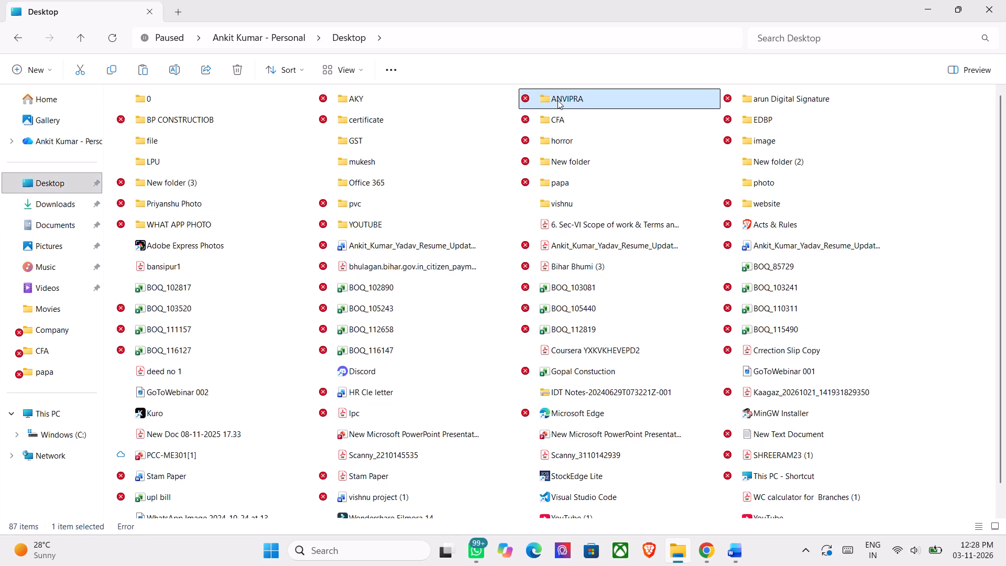
key("Return")
key("ctrl+v")
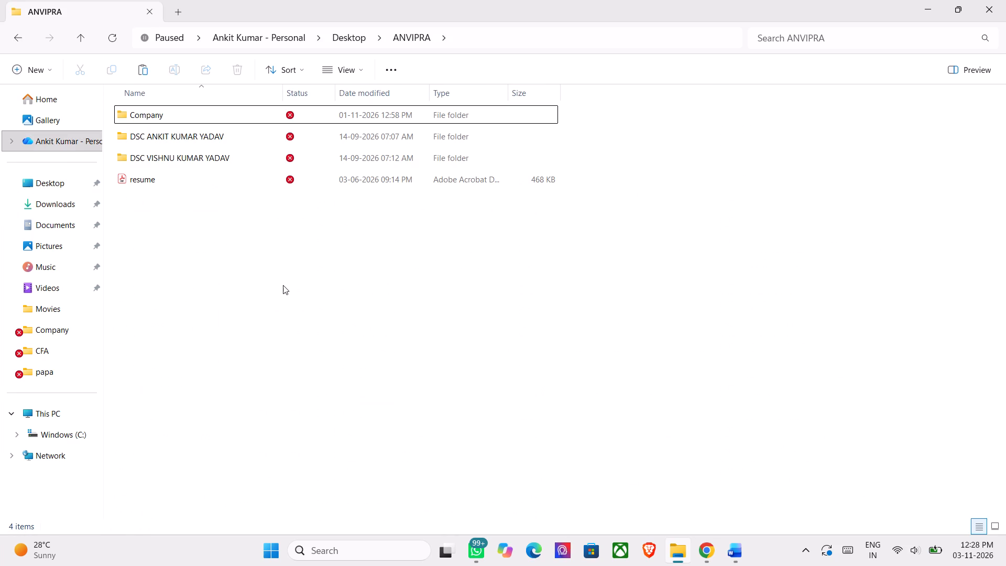
left_click(345, 283)
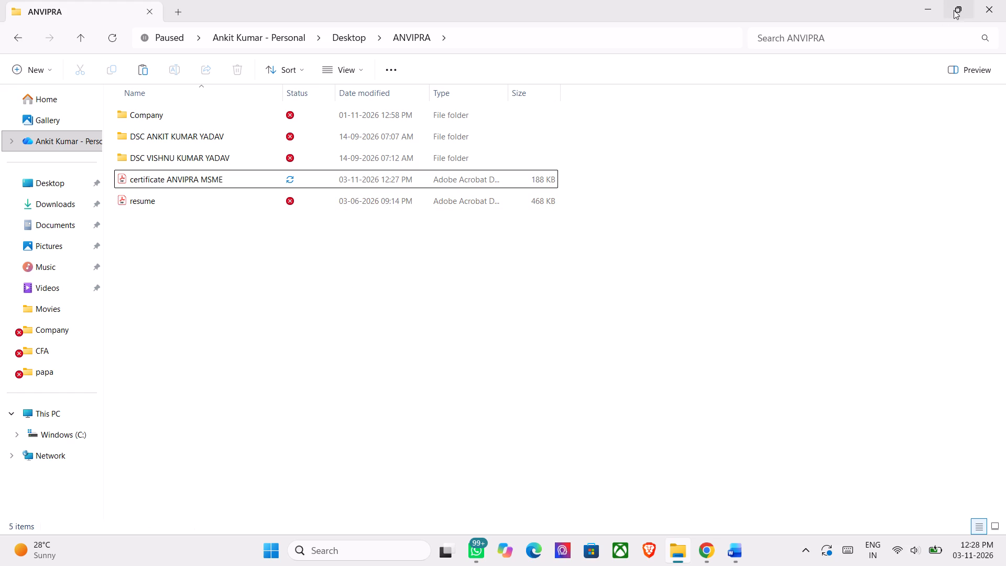
Open the ANVIPRA MSME certificate PDF and copy the part of the Udyam Registration Number that follows "UDYAM".
left_click(931, 3)
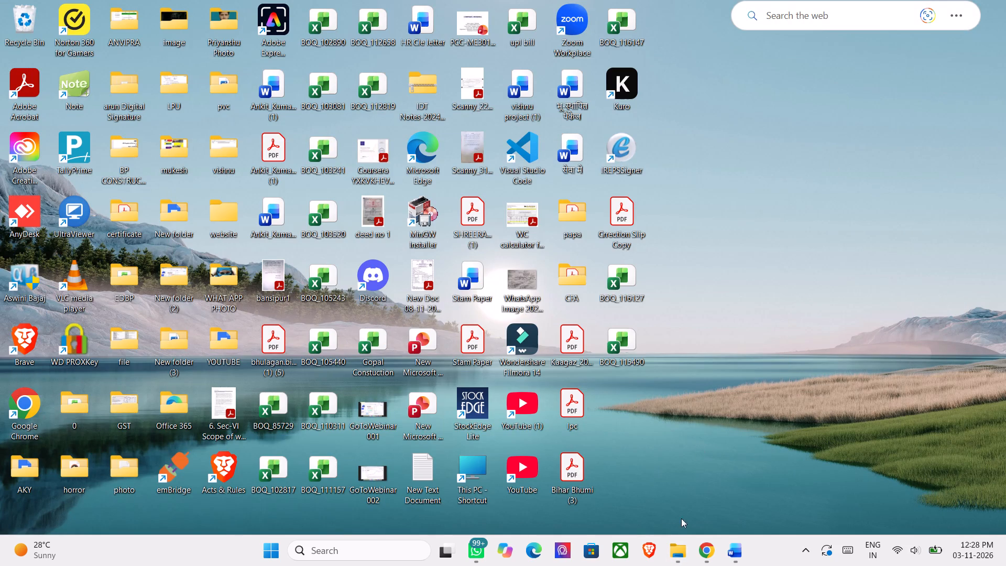
left_click(674, 506)
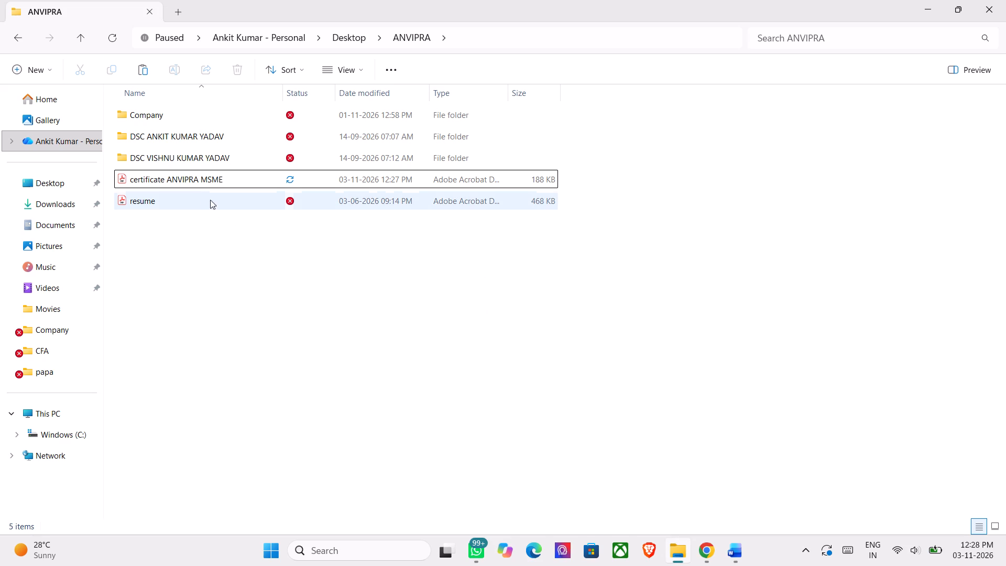
left_click(185, 181)
key("Return")
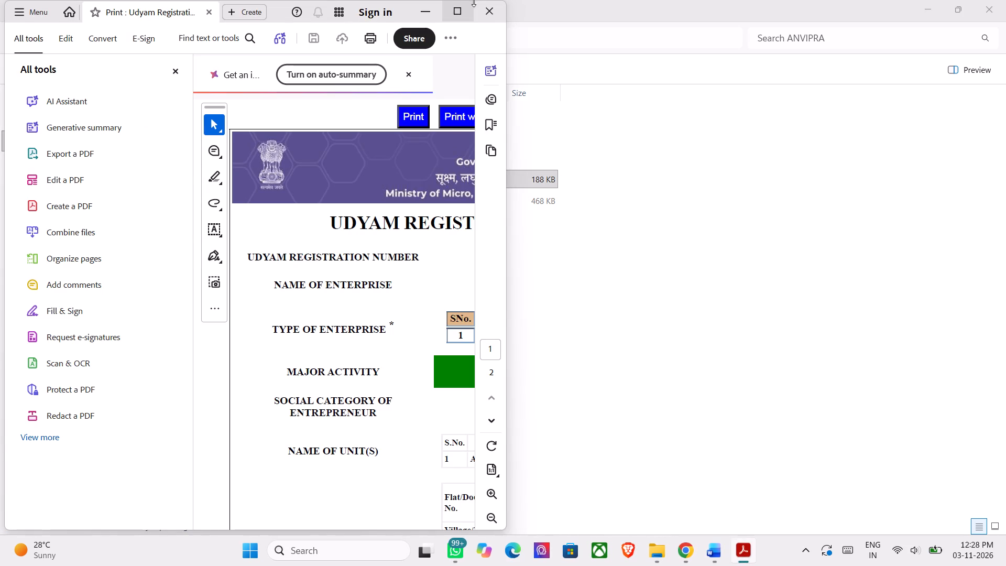
left_click(468, 8)
left_click(462, 7)
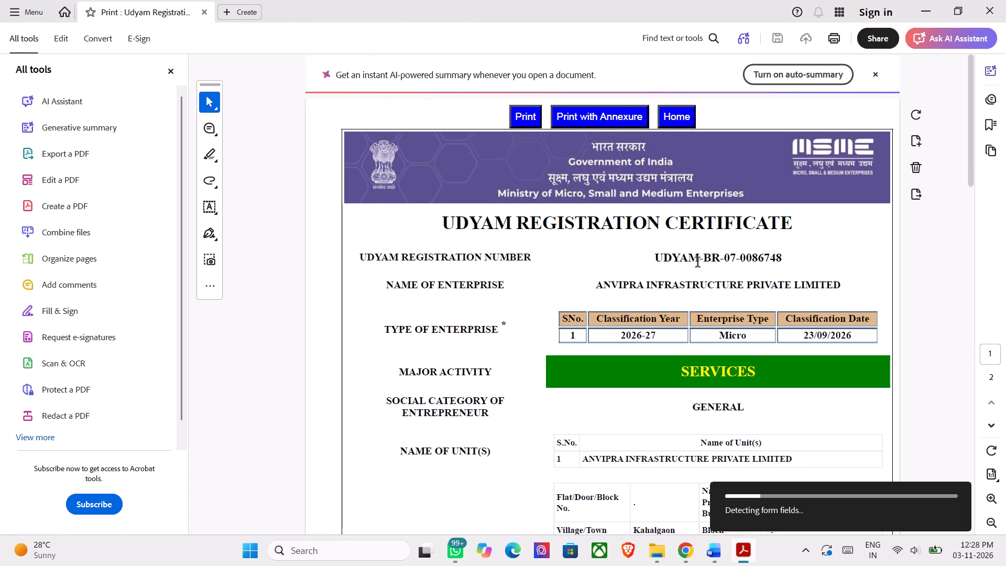
left_click_drag(700, 263, 784, 263)
key("ctrl+c")
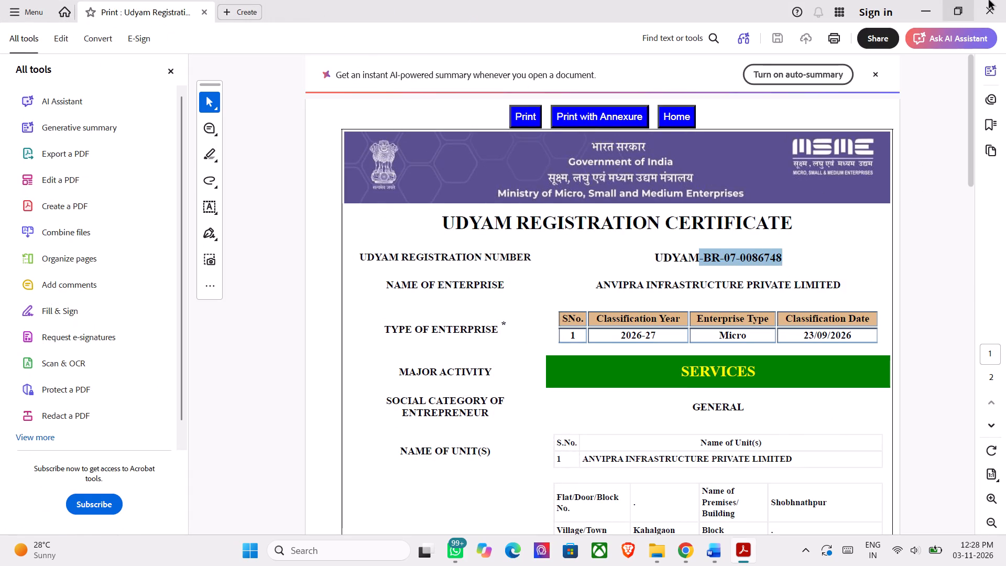
left_click(930, 1)
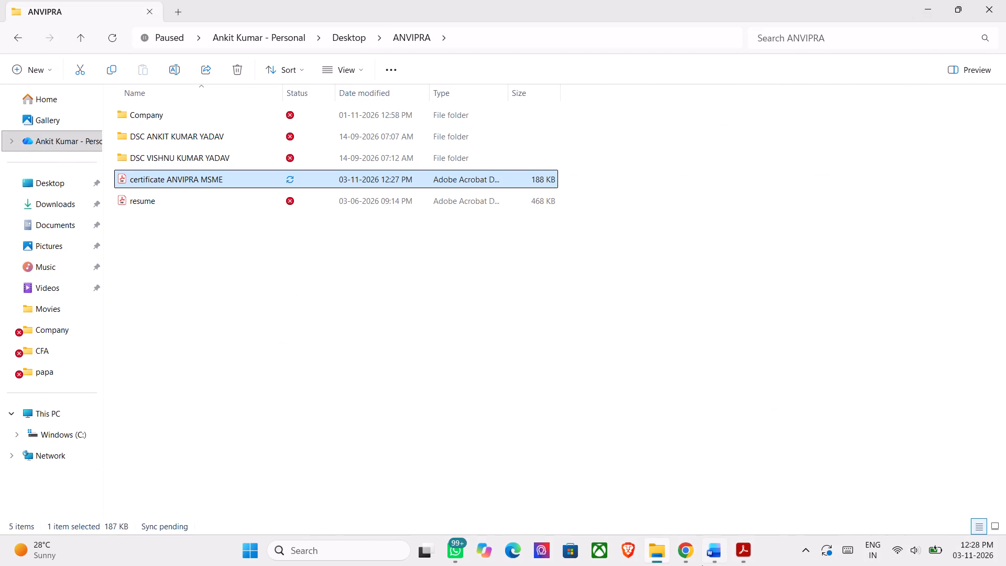
In the Word document's MSE declaration, replace item 1's blank Udyam Registration No. placeholder with the copied number, followed by a comma and space.
left_click(707, 484)
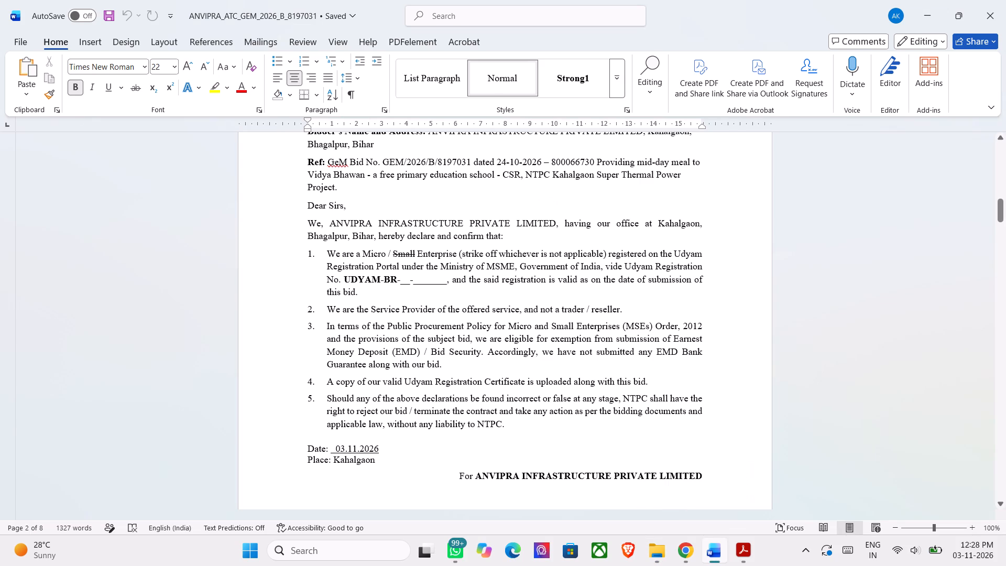
left_click(449, 285)
key("BackSpace")
key("BackSpace")
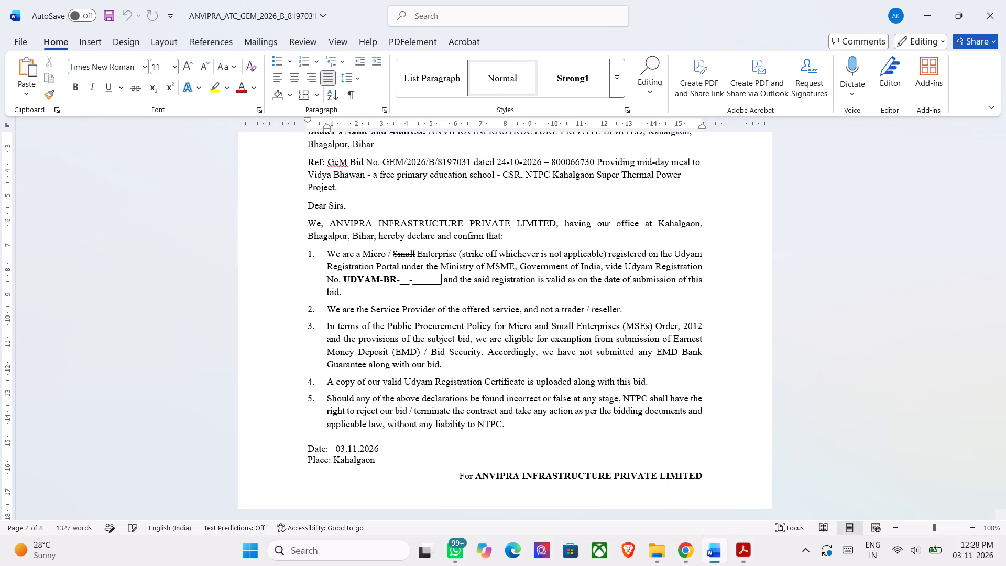
key("BackSpace")
key("BackSpace")
key("BackSpace")
key("BackSpace")
key("BackSpace")
key("BackSpace")
key("BackSpace")
key("BackSpace")
key("BackSpace")
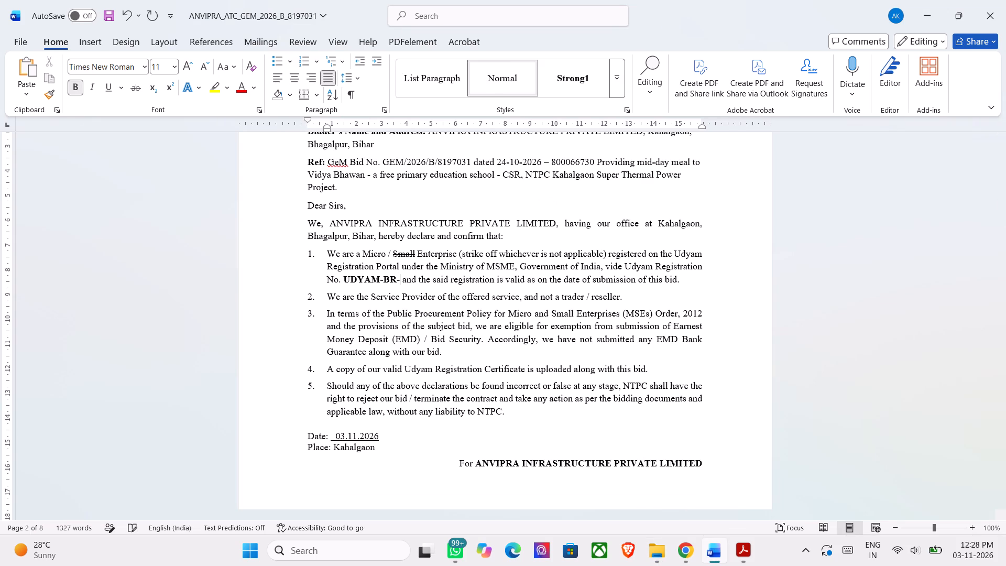
key("BackSpace")
key("BackSpace")
key("BackSpace")
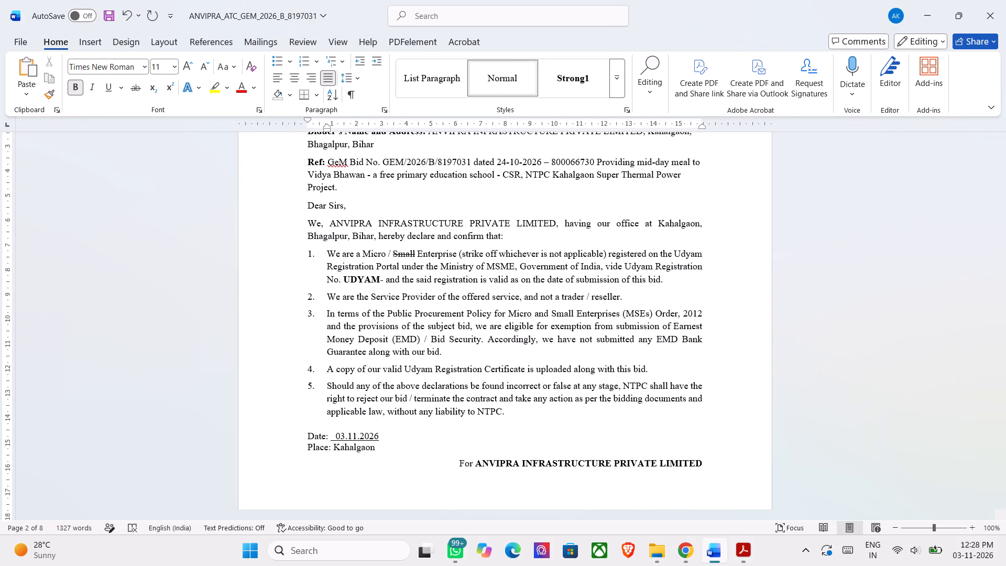
key("ctrl+v")
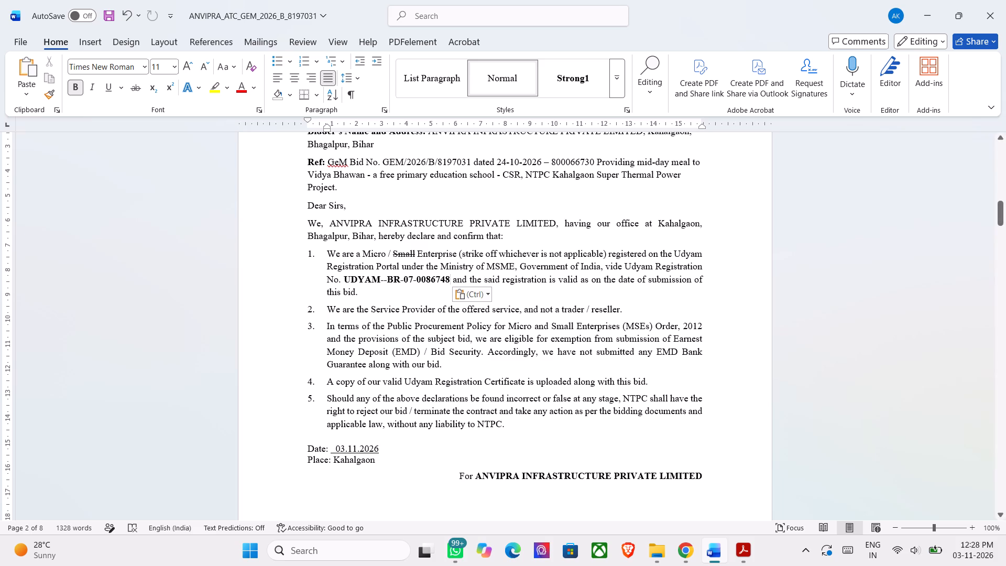
key("comma")
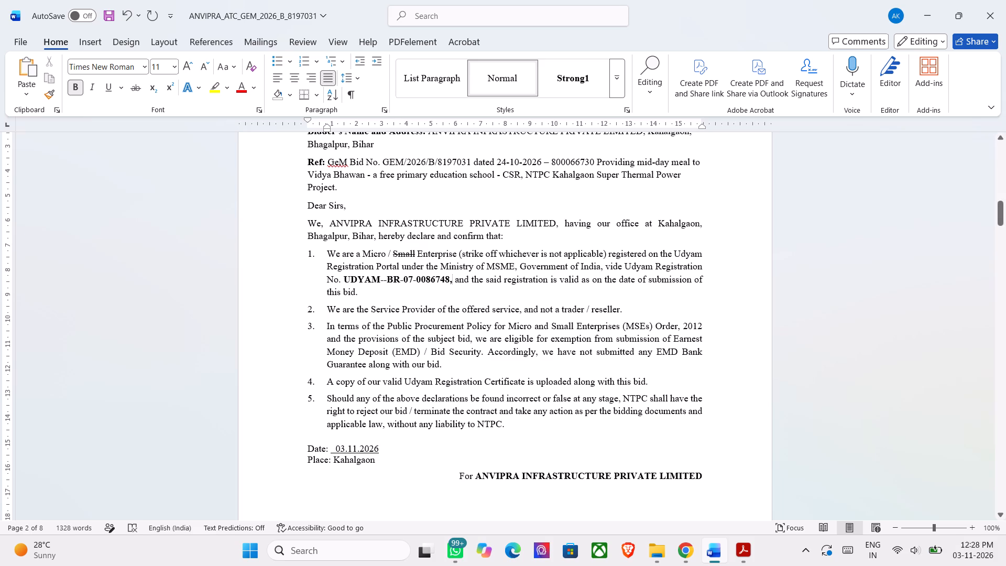
key("space")
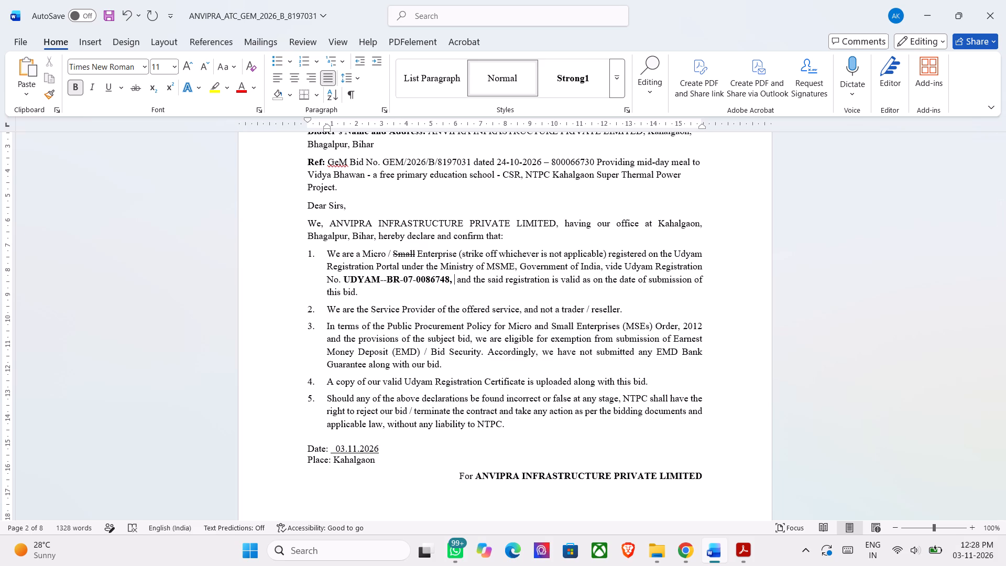
key("Right")
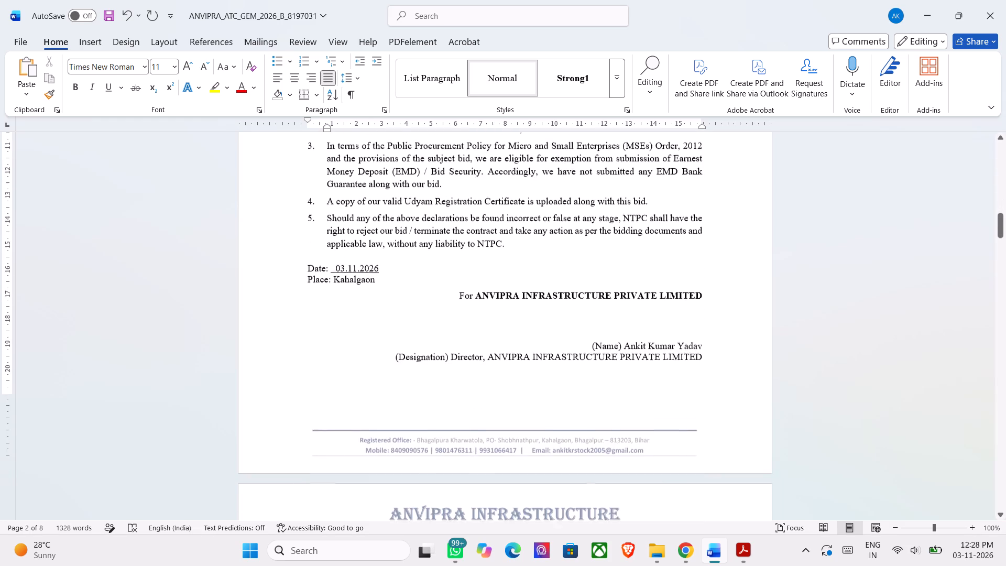
Insert the director's handwritten signature picture into the MSE declaration at the text cursor in item 1.
scroll(389, 343, "up", 1)
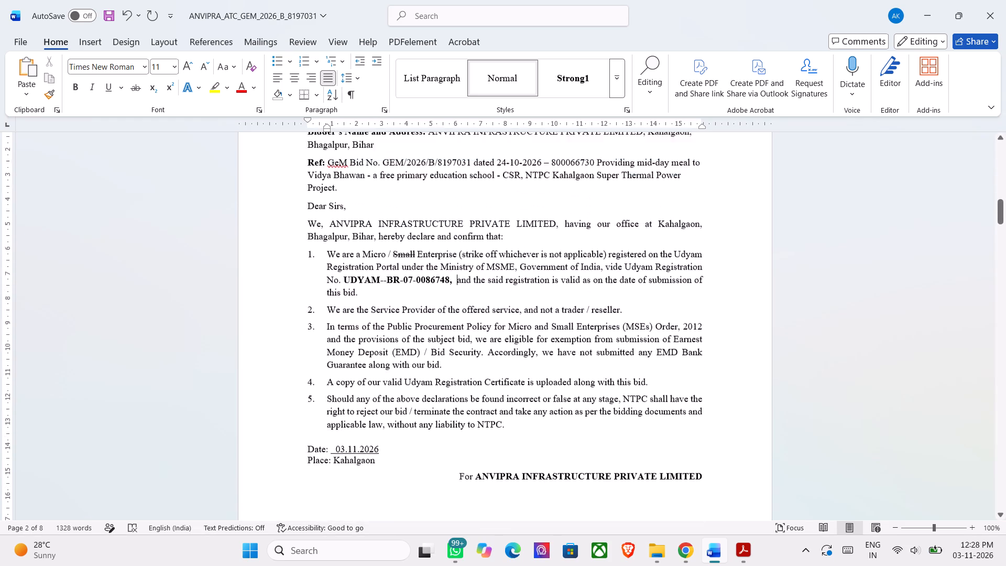
scroll(389, 343, "up", 1)
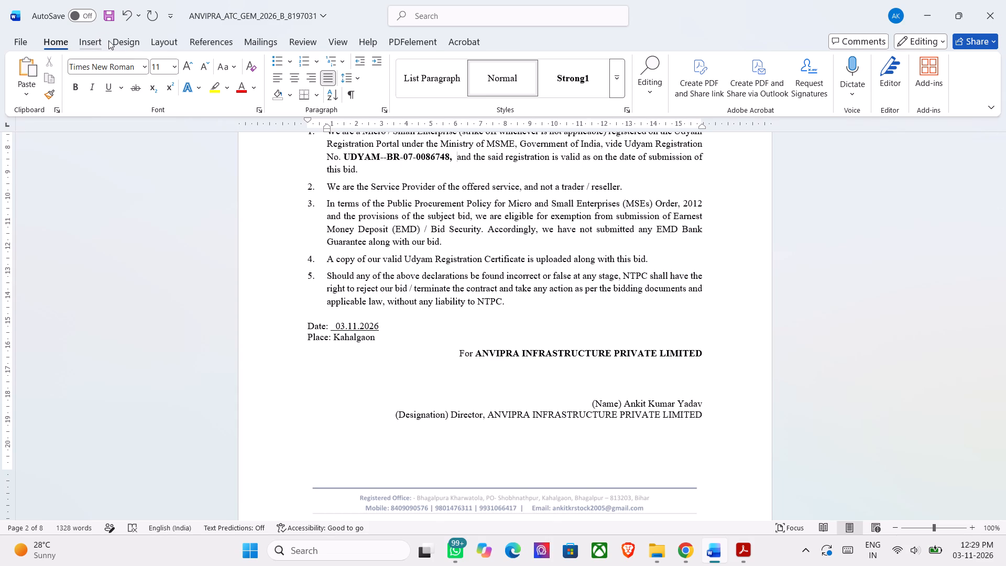
left_click(122, 40)
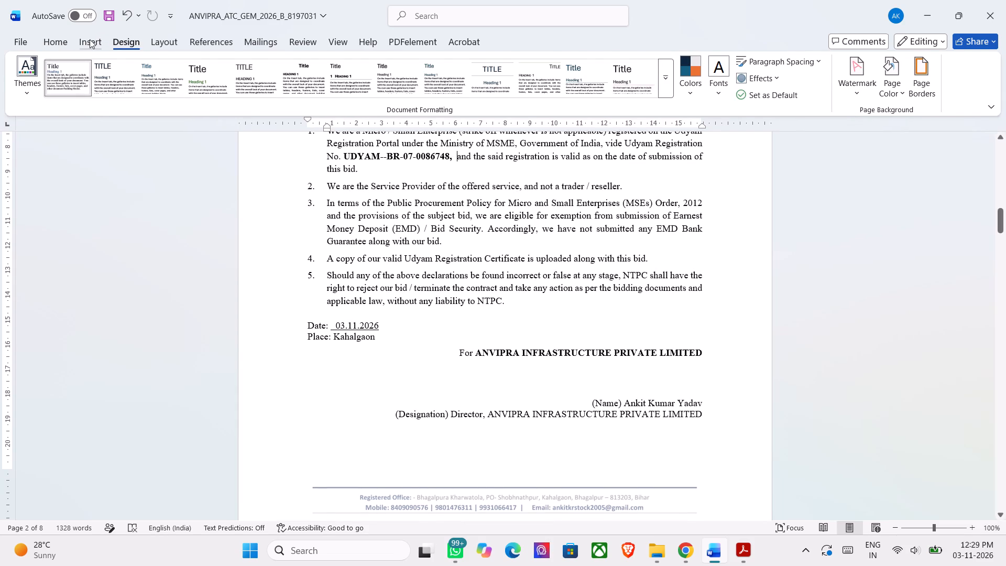
left_click(90, 39)
left_click(144, 36)
left_click(166, 41)
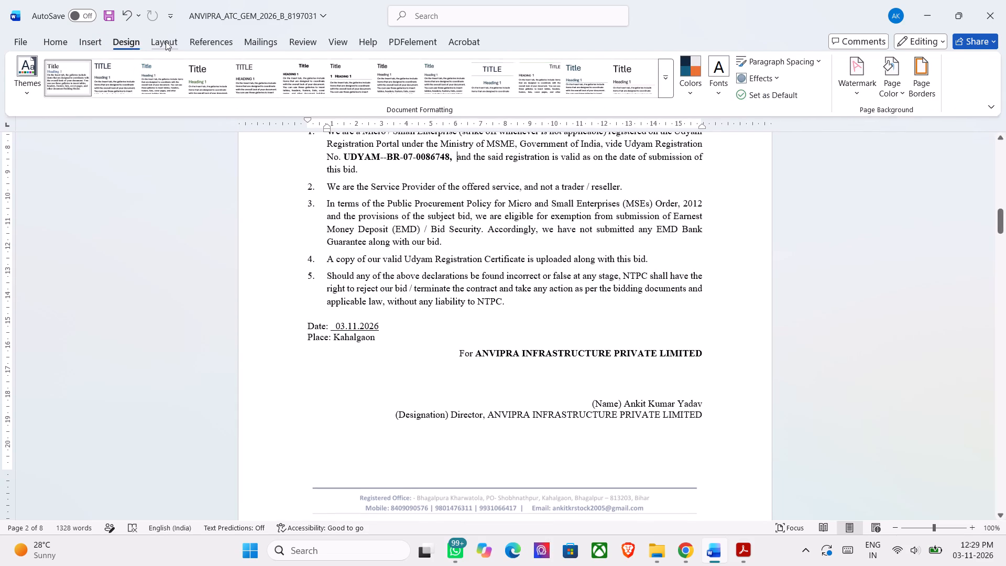
left_click(196, 43)
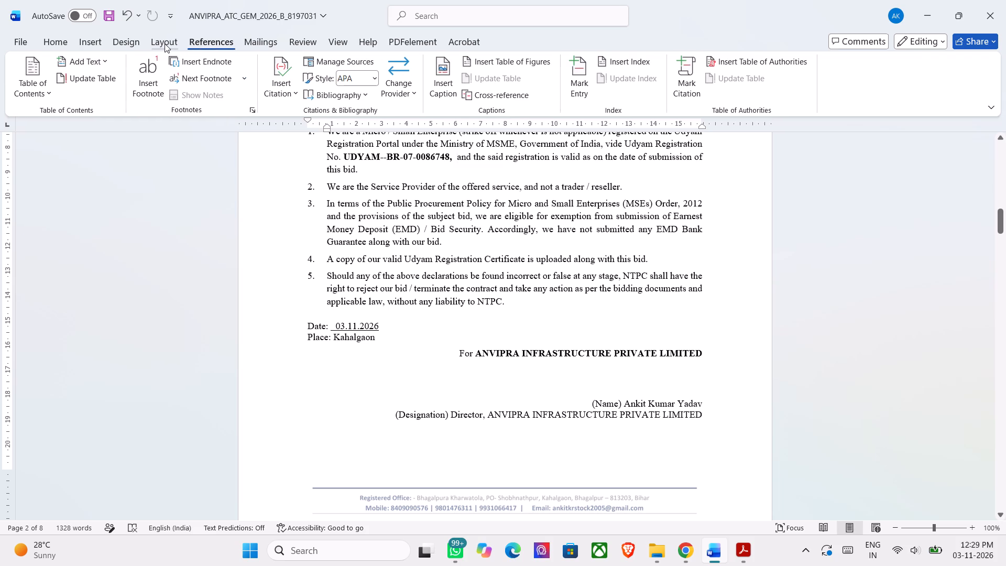
left_click(154, 43)
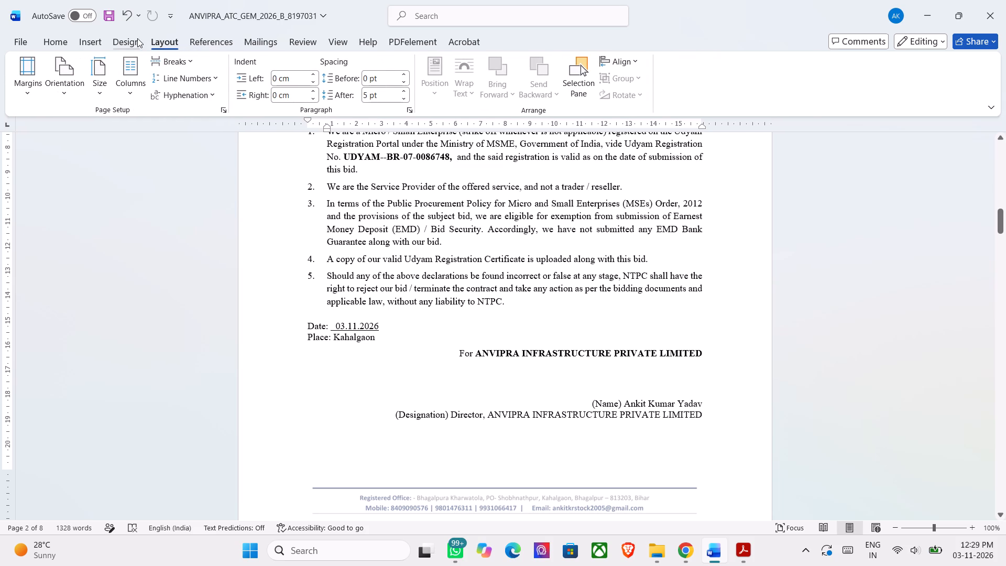
left_click(137, 38)
left_click(103, 41)
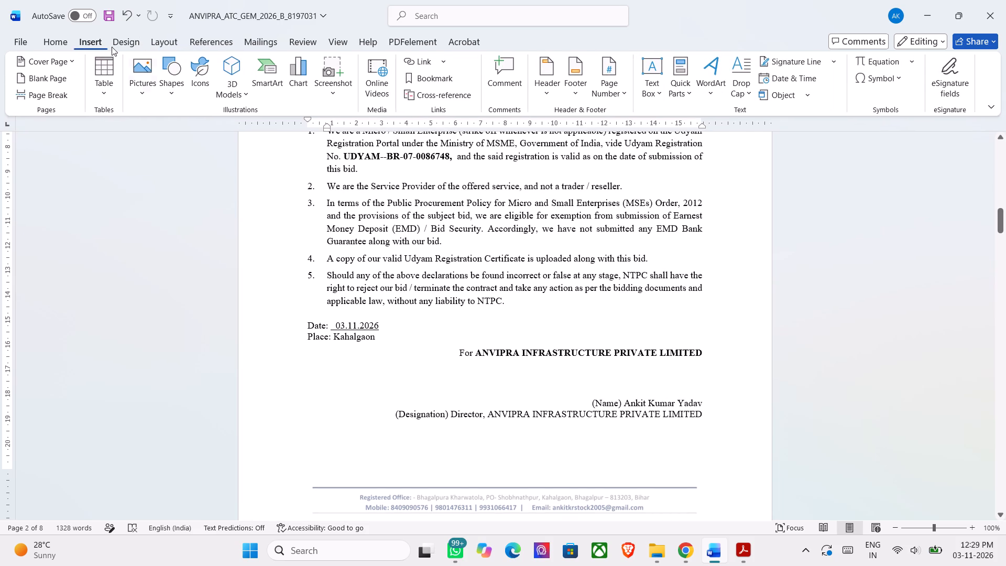
left_click(141, 90)
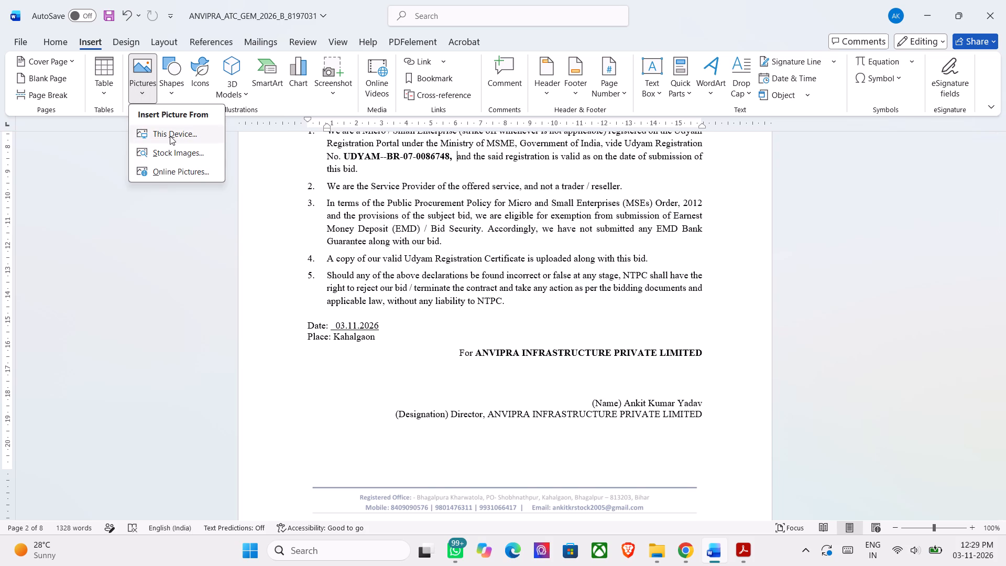
Insert the director's blue handwritten signature picture, WhatsApp Image 2026-07-02 at 6.22.57 PM from Downloads, after the Udyam number in item 1.
left_click(170, 136)
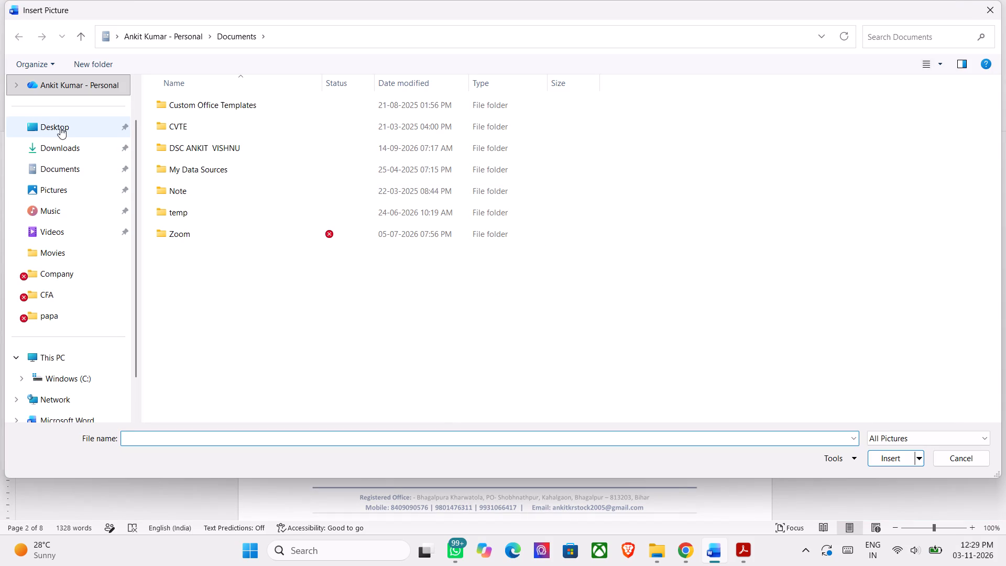
left_click(64, 141)
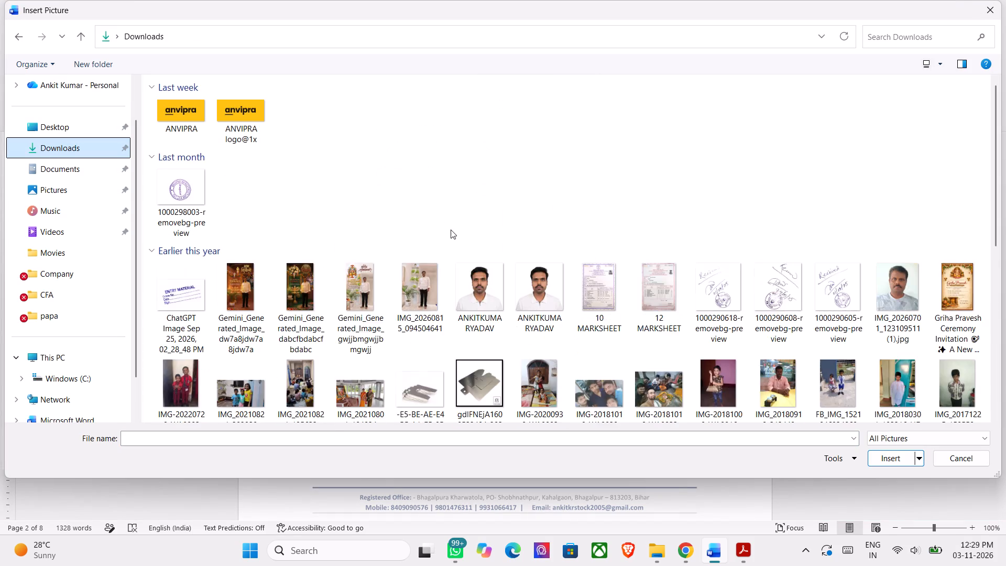
scroll(622, 289, "down", 1)
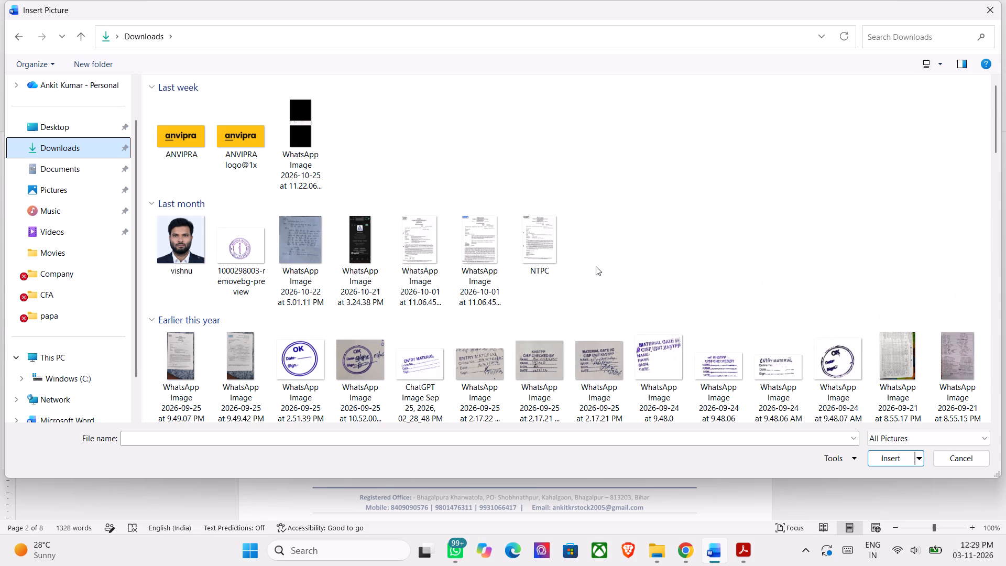
scroll(596, 266, "down", 1)
left_click_drag(994, 104, 1001, 159)
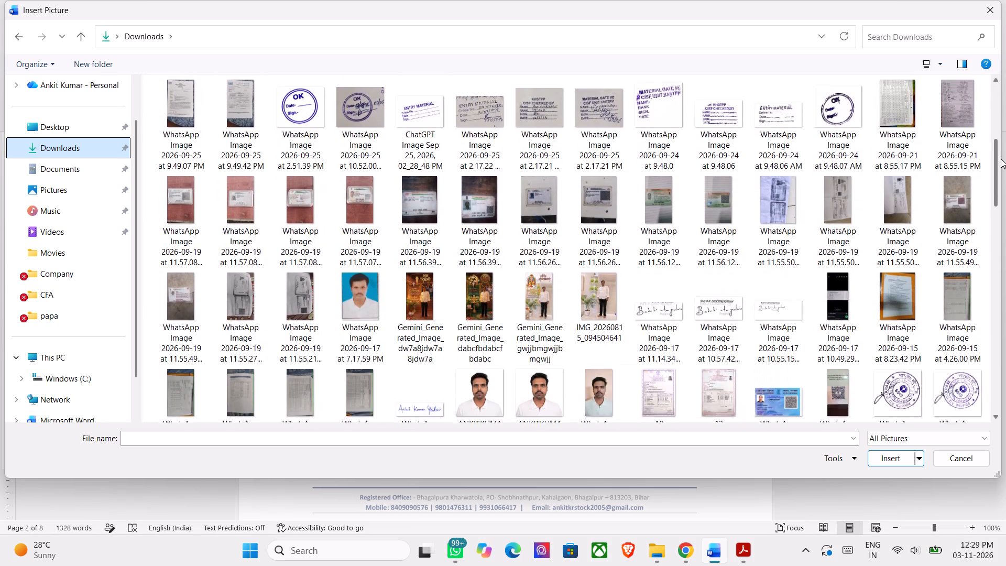
left_click_drag(1001, 159, 1001, 177)
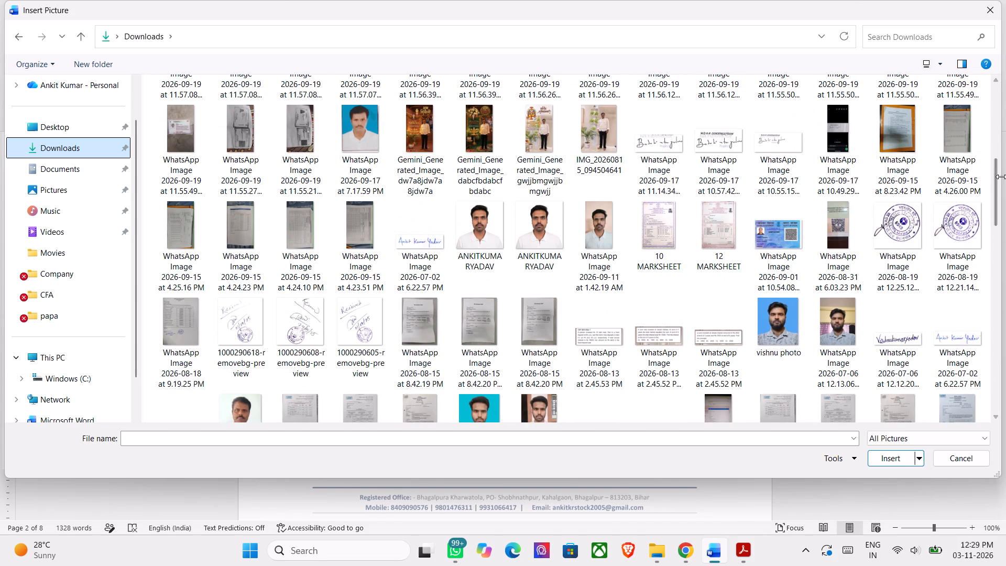
left_click(953, 336)
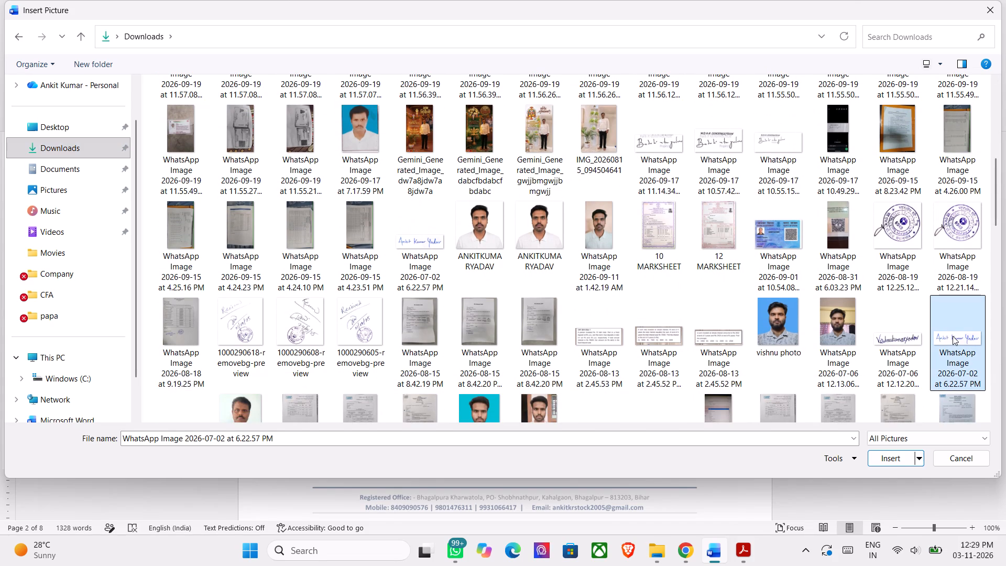
key("Return")
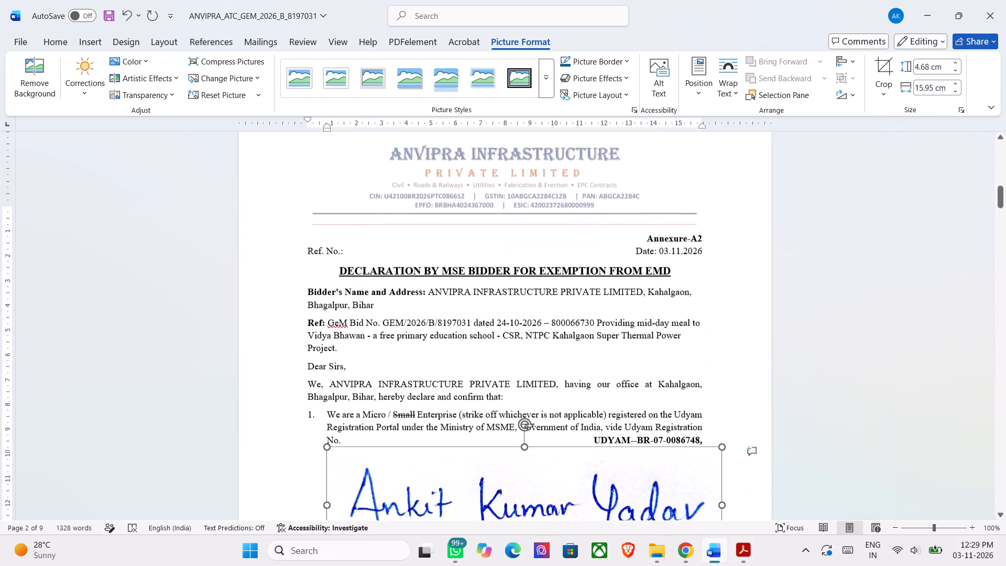
Shrink the inserted signature picture to about 1.23 cm high and 5.38 cm wide, and open its layout options.
left_click_drag(524, 334, 526, 249)
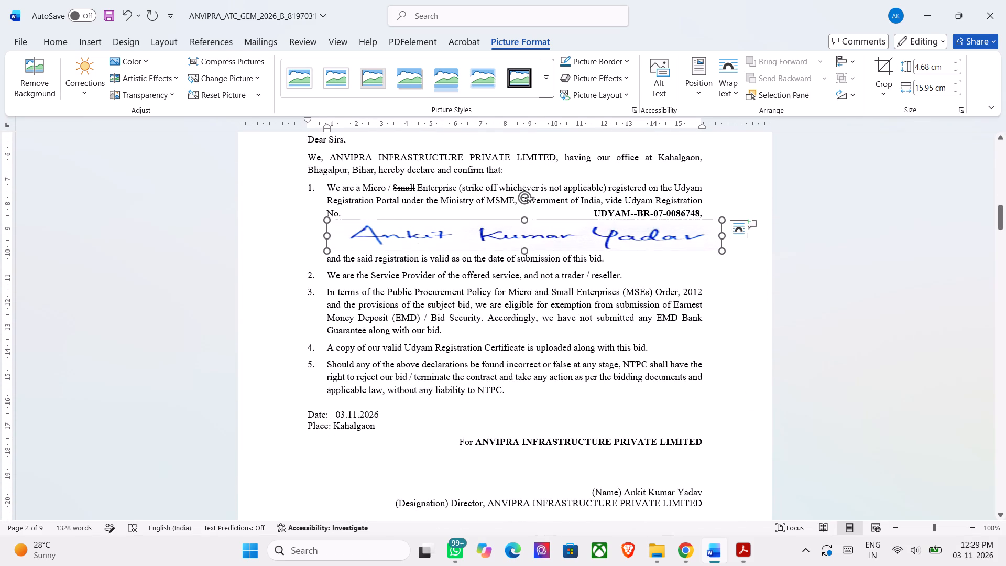
left_click_drag(329, 236, 485, 252)
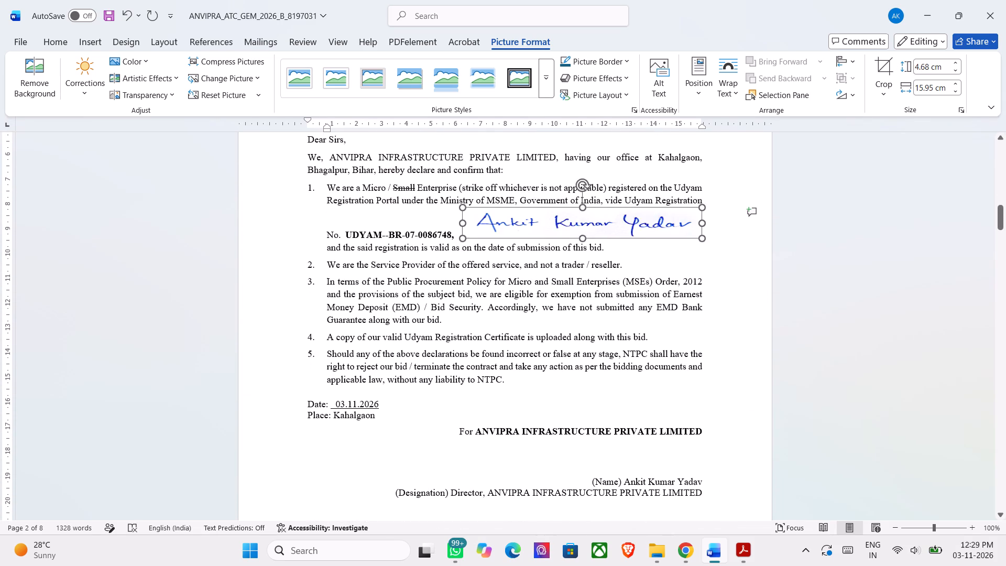
left_click_drag(485, 252, 588, 240)
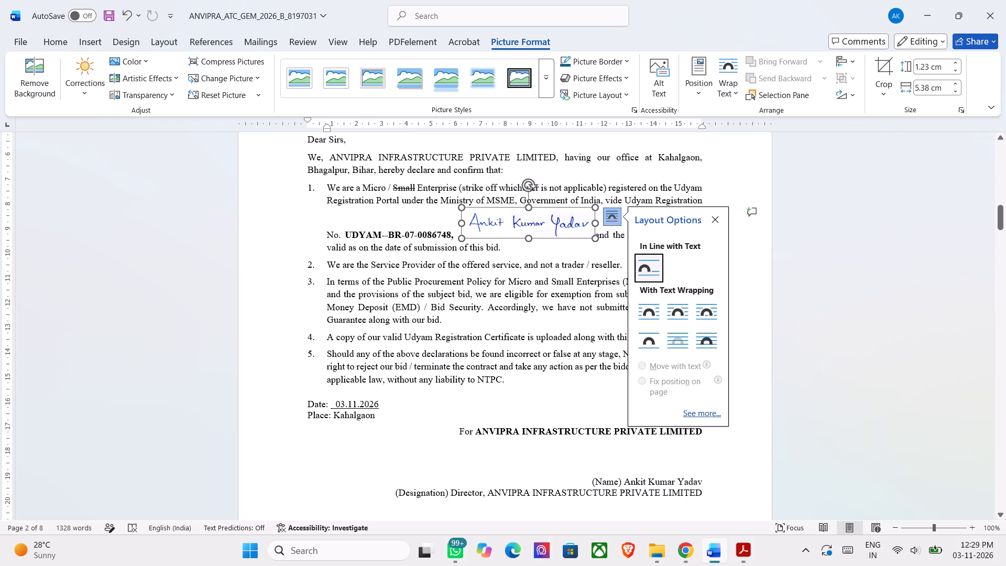
Copy the signature picture, then remove it from item 1 along with the extra space after the comma.
left_click(532, 221)
left_click(532, 221)
key("ctrl+c")
key("BackSpace")
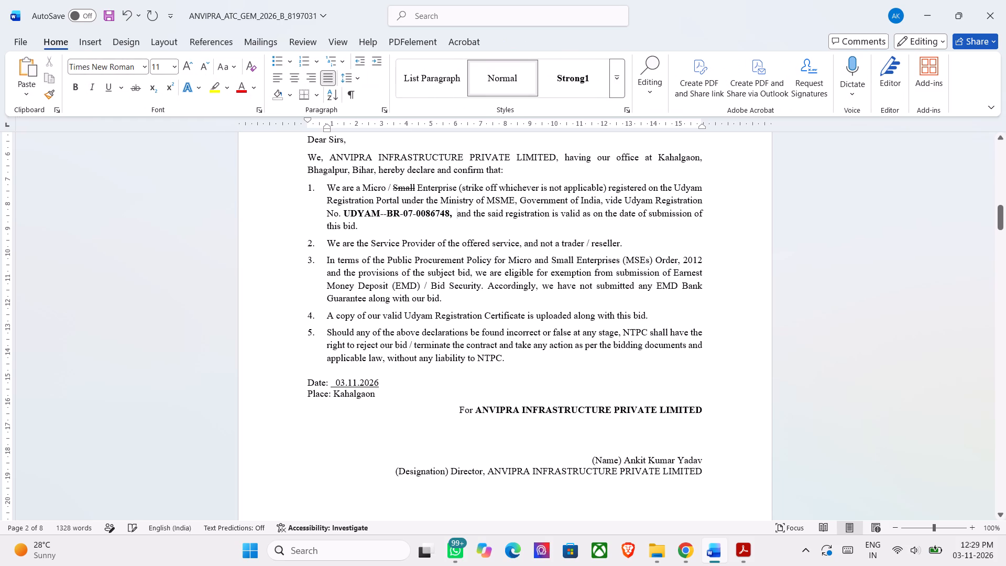
key("BackSpace")
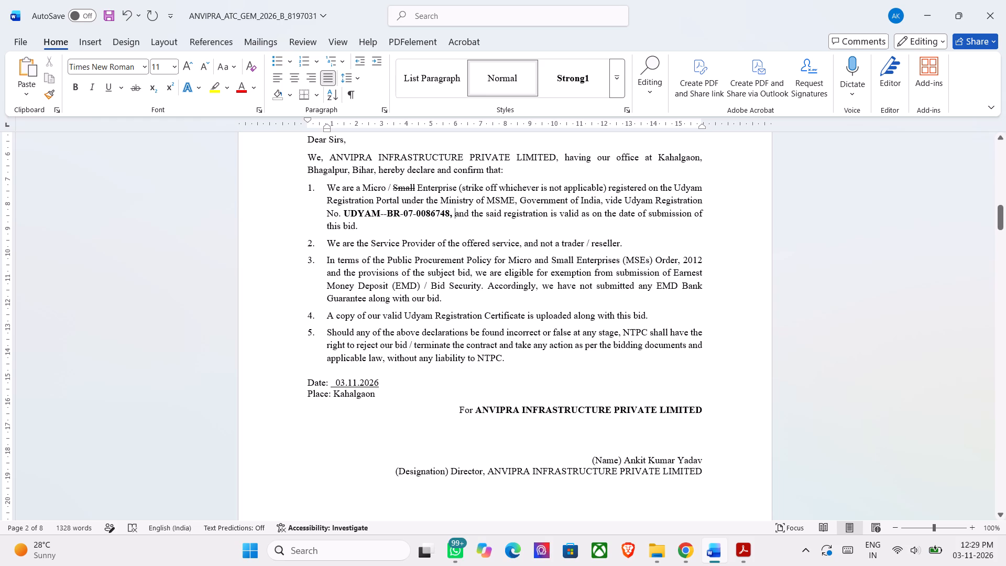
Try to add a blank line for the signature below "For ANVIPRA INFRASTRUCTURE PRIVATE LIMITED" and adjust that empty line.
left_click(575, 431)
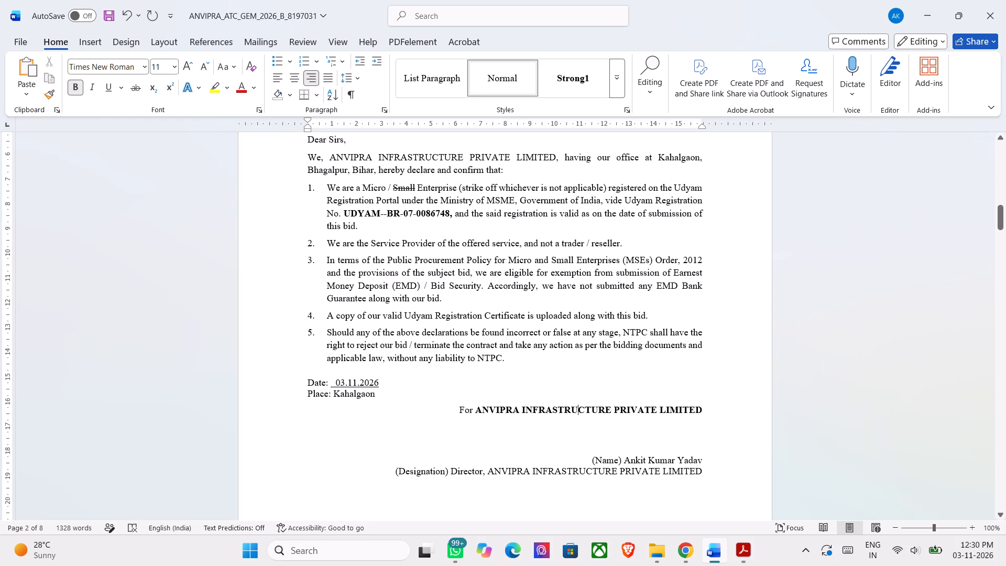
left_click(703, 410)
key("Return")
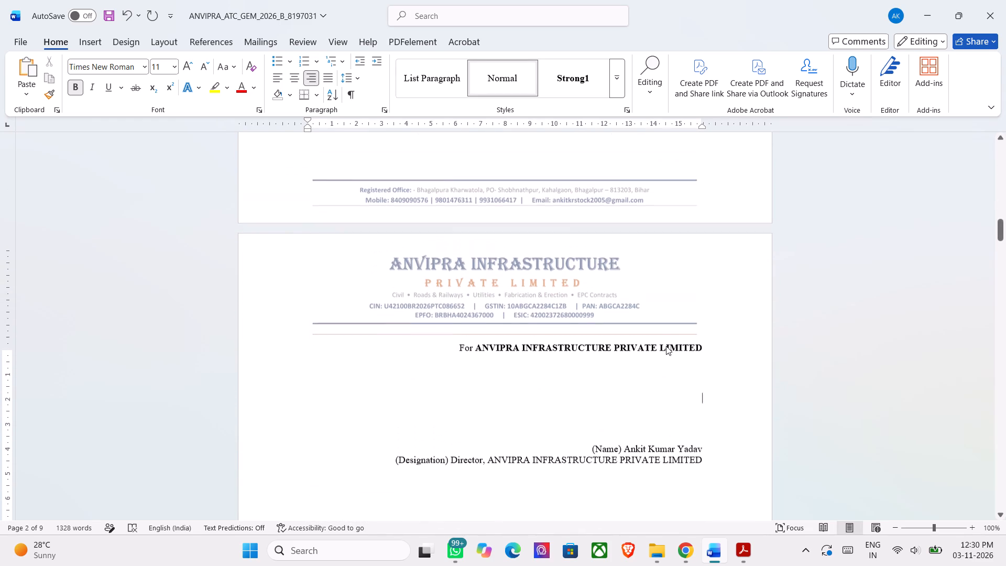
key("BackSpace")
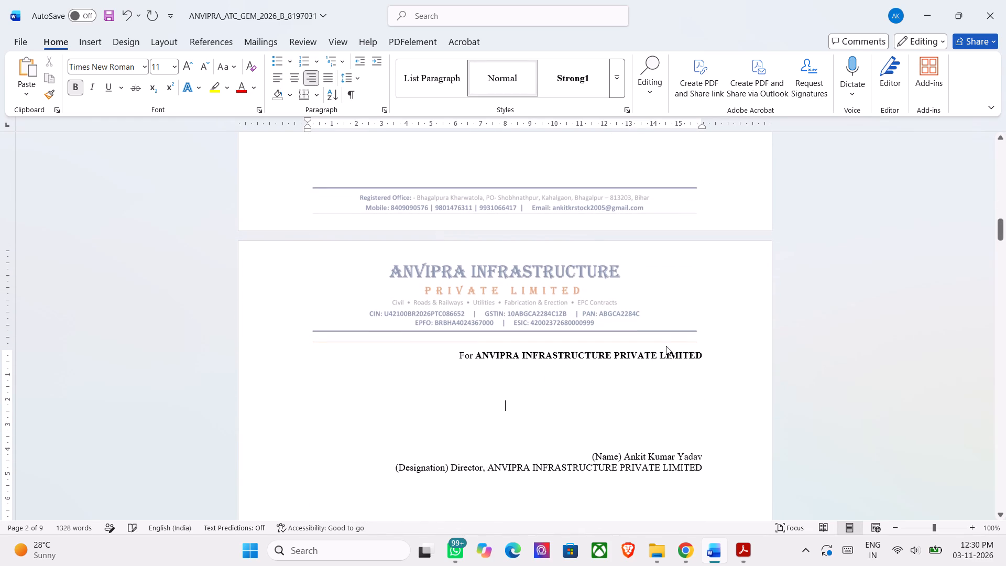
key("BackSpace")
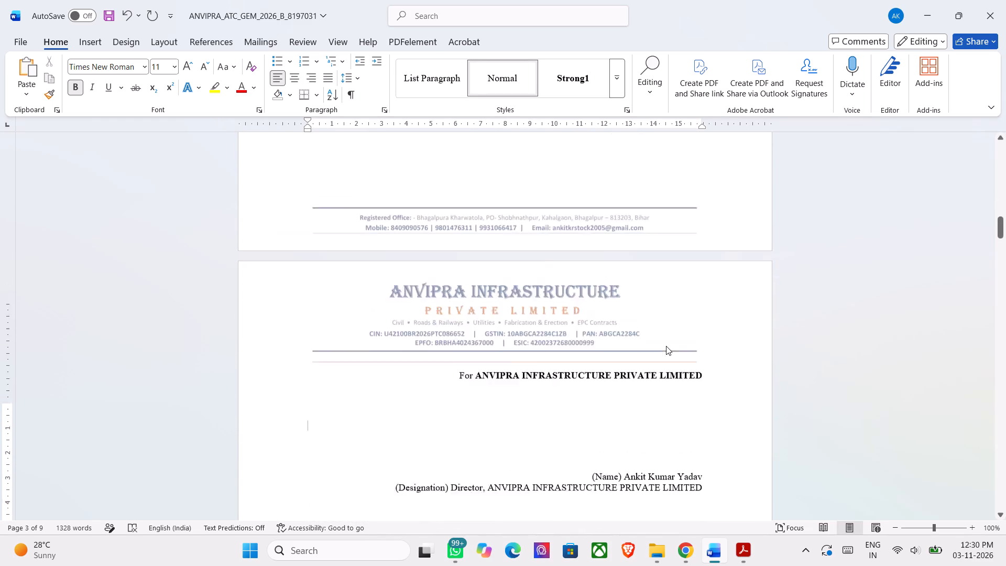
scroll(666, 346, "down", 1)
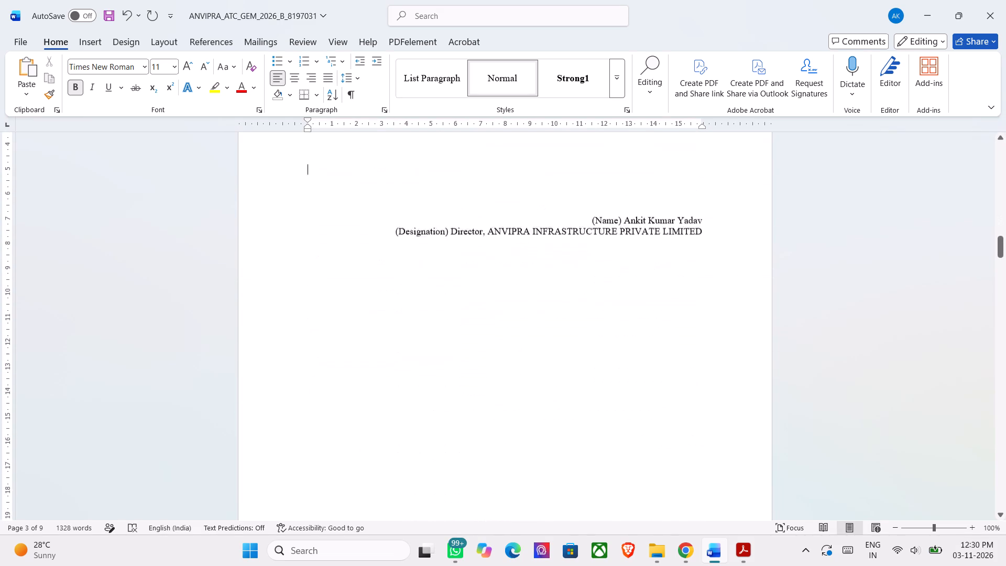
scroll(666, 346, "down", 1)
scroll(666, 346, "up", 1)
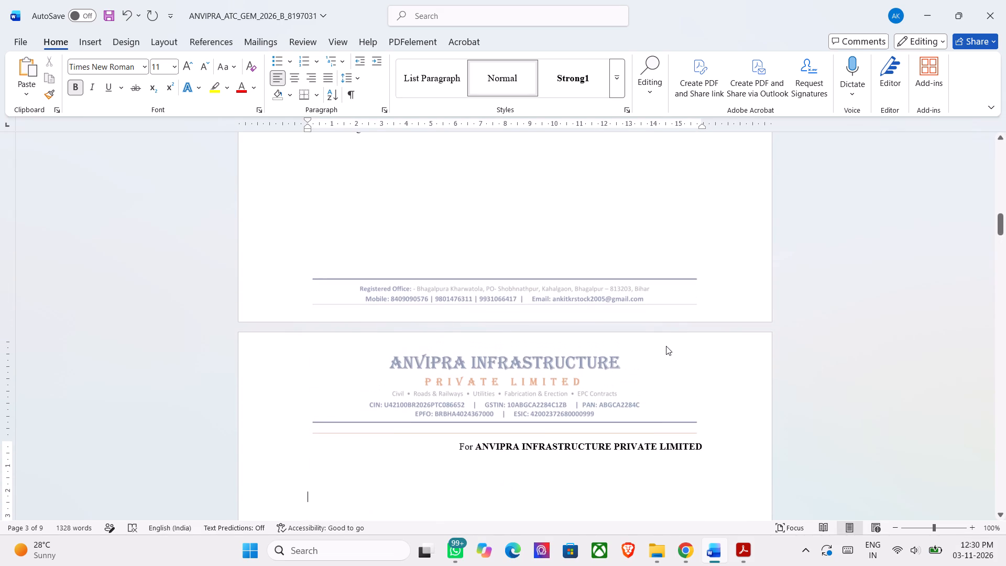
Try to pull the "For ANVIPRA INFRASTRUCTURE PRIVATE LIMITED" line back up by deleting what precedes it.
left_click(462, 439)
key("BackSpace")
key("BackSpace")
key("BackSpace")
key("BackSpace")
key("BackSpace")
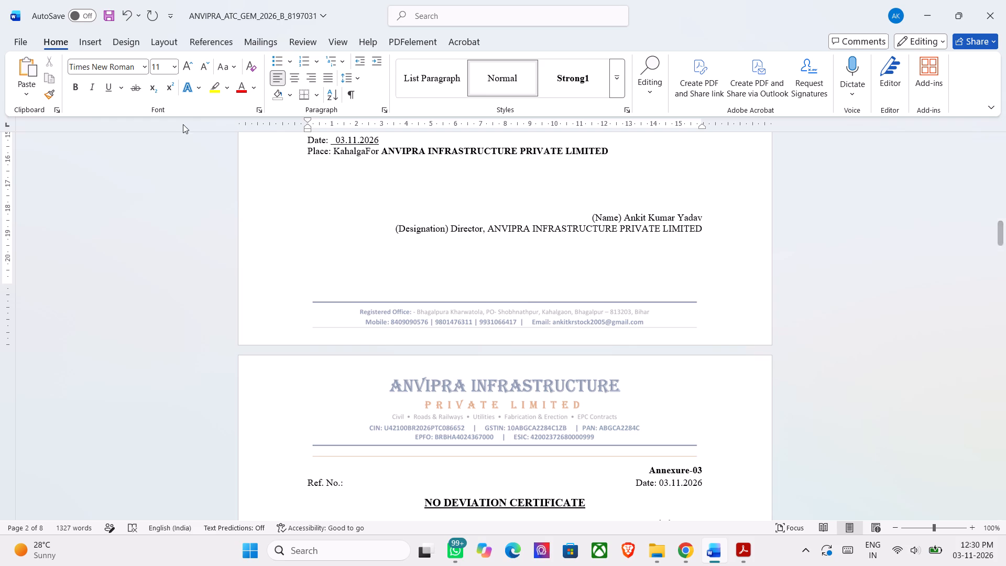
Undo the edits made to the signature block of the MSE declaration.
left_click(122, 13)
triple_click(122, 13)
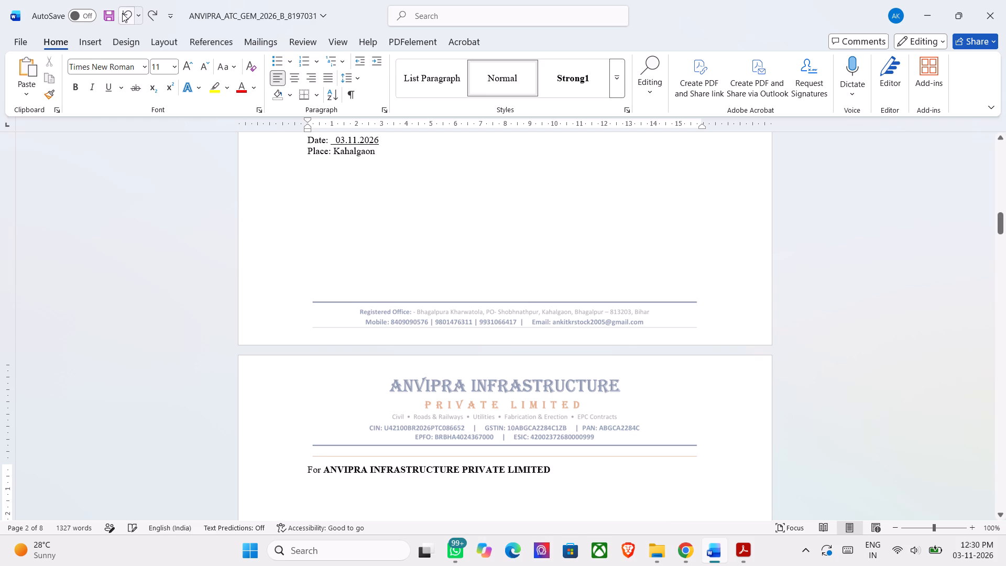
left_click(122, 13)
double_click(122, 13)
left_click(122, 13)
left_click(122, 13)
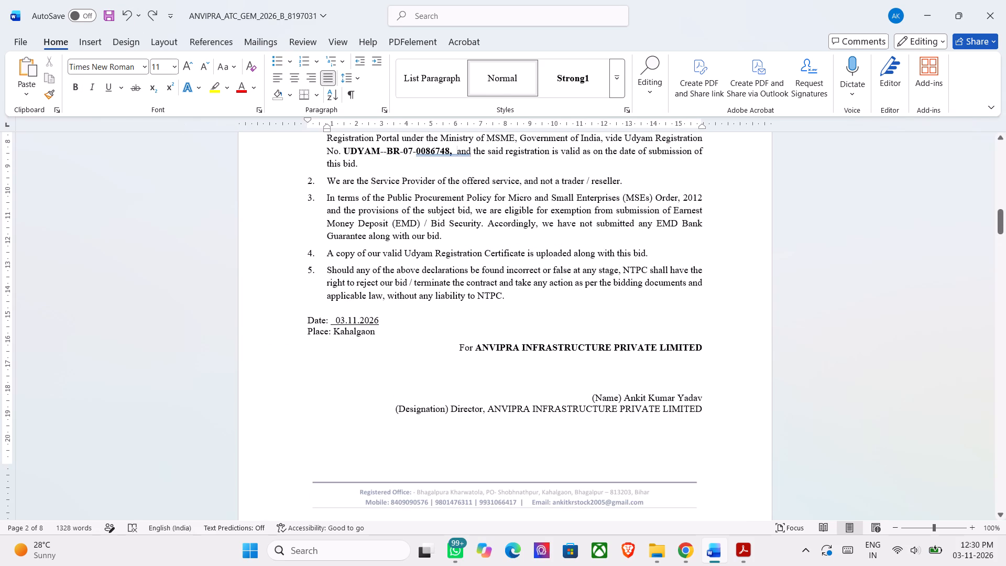
Paste the signature picture at the end of the "For ANVIPRA INFRASTRUCTURE PRIVATE LIMITED" line of the MSE declaration and try to move it below.
left_click(628, 365)
left_click(705, 351)
key("ctrl+v")
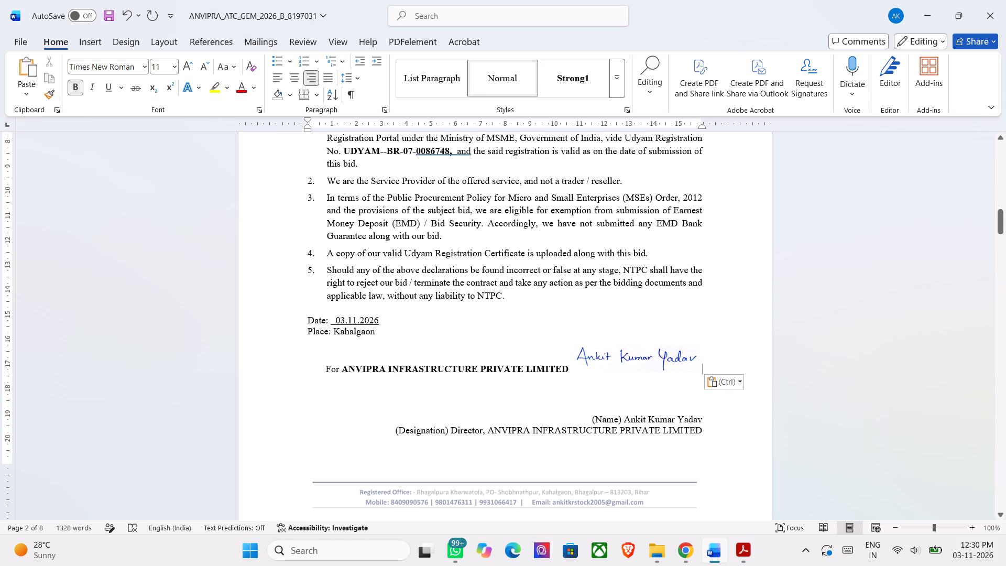
left_click_drag(639, 355, 638, 384)
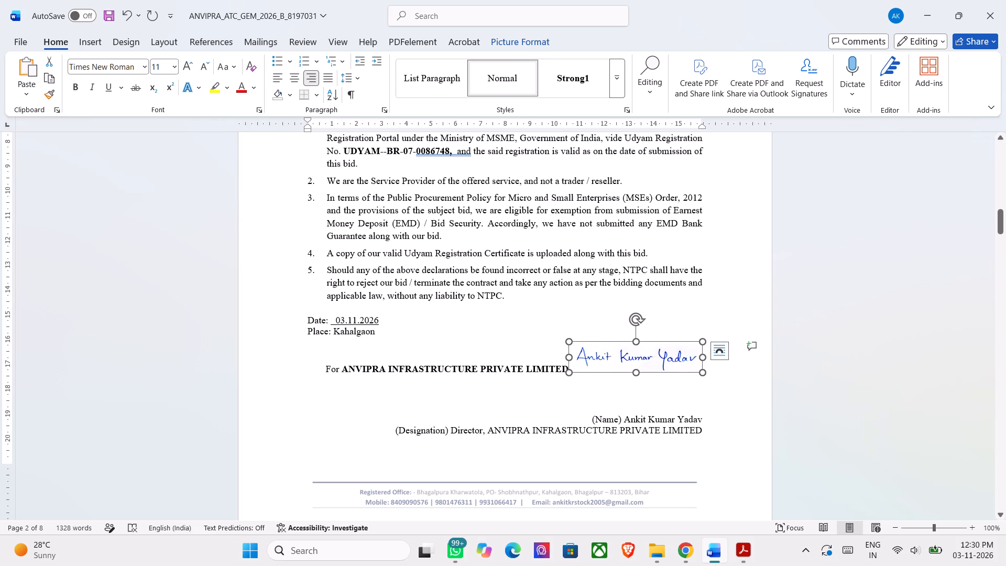
left_click_drag(621, 356, 627, 364)
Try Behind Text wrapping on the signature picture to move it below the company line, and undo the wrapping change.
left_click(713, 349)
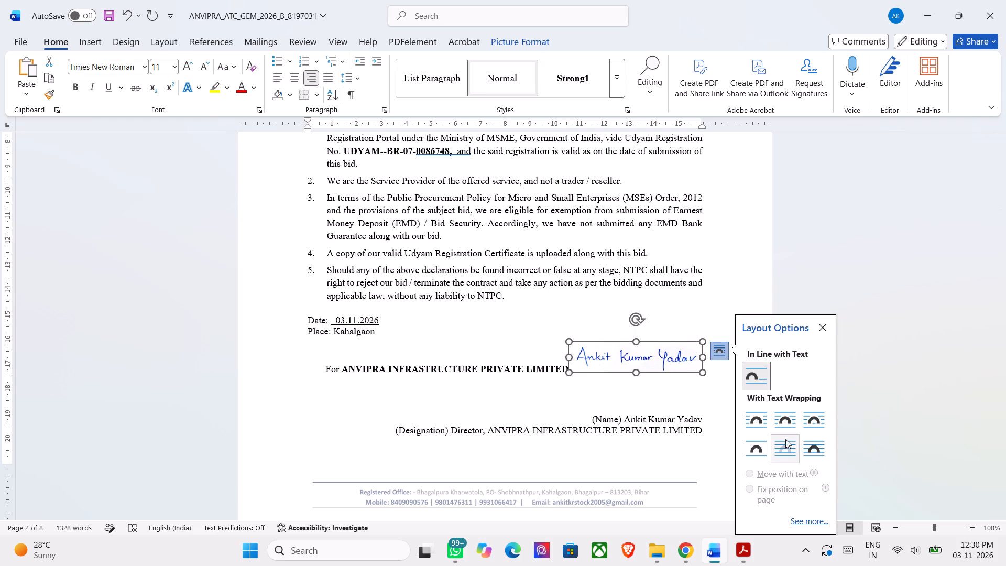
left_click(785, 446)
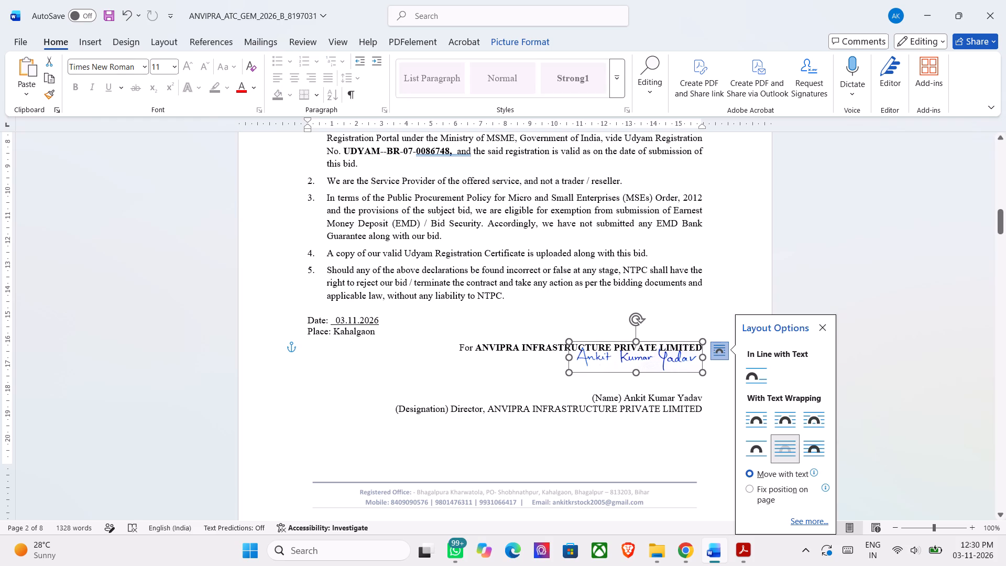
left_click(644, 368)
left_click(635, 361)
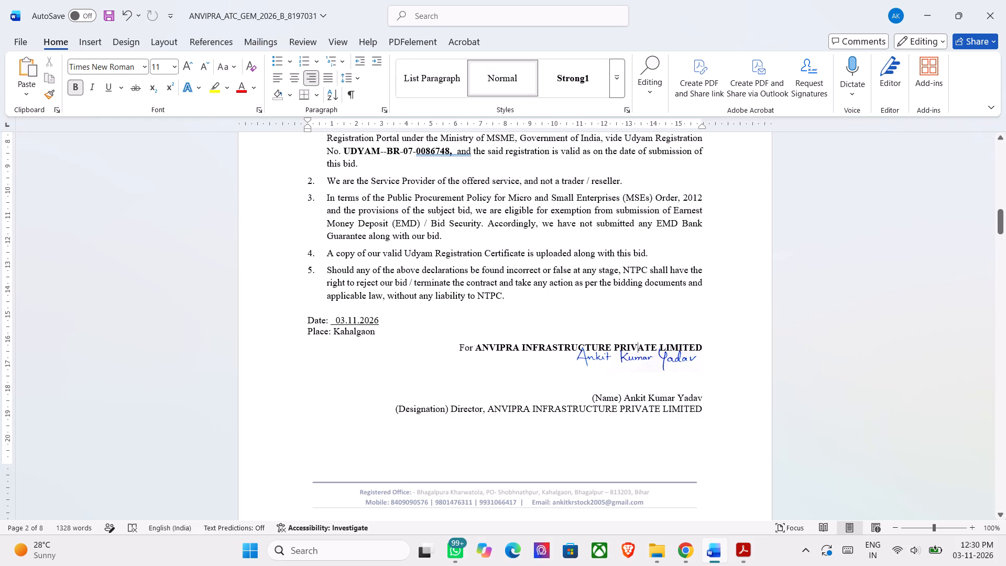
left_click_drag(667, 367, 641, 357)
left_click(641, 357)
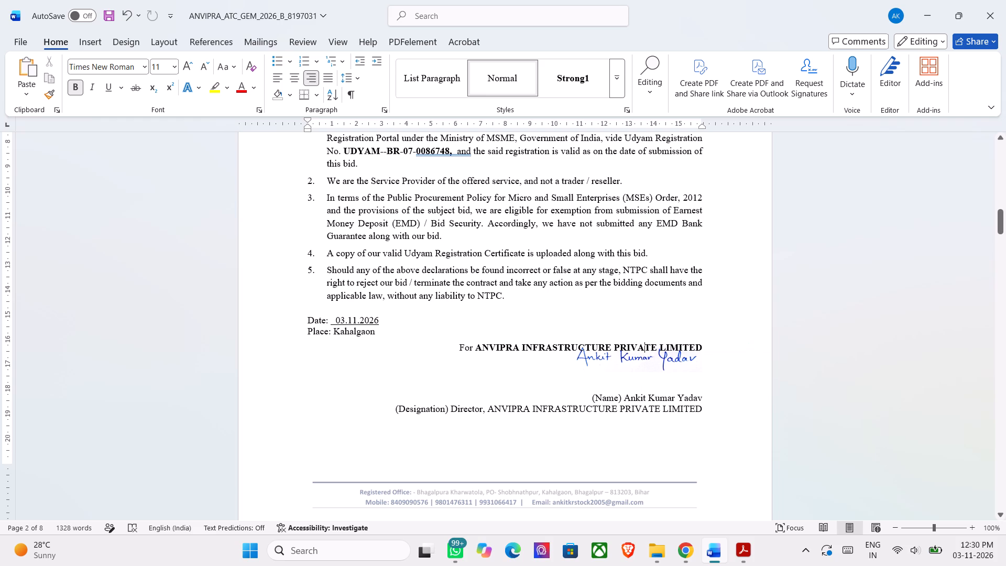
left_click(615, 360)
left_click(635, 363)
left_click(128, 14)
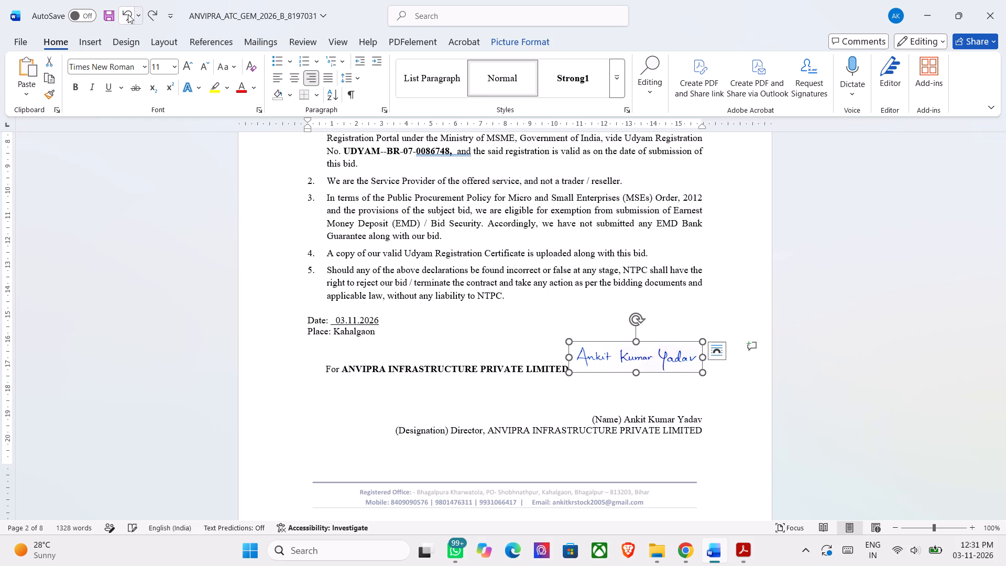
Set the signature picture's wrapping to Tight and place it between the company line and the (Name) line of the MSE declaration.
left_click(719, 355)
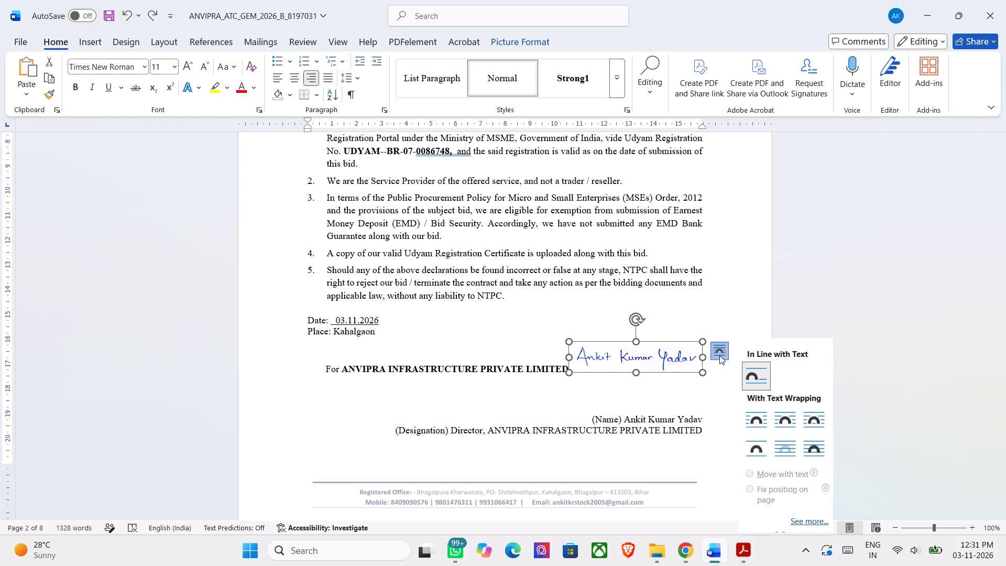
left_click(786, 417)
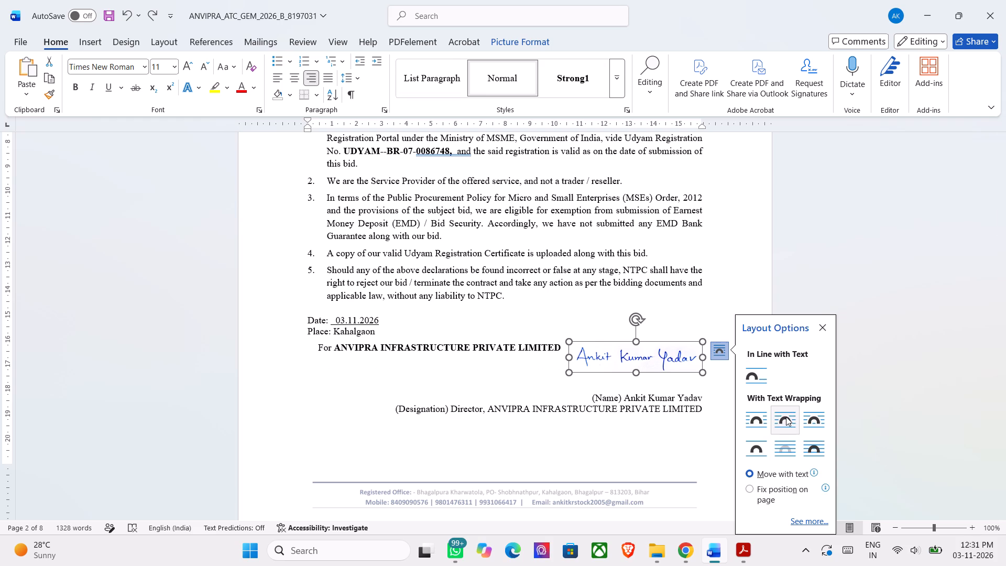
left_click_drag(655, 357, 640, 372)
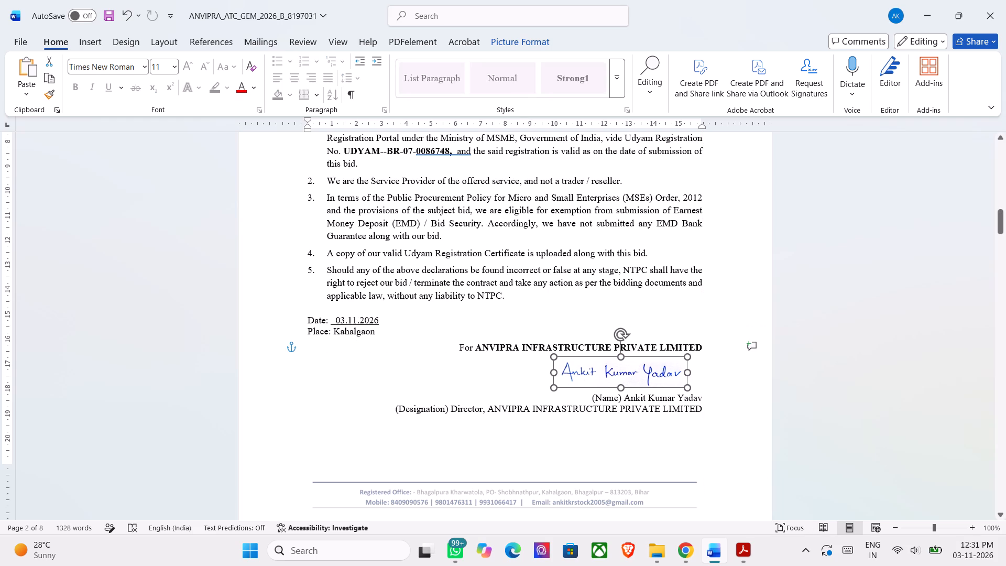
left_click_drag(640, 372, 648, 372)
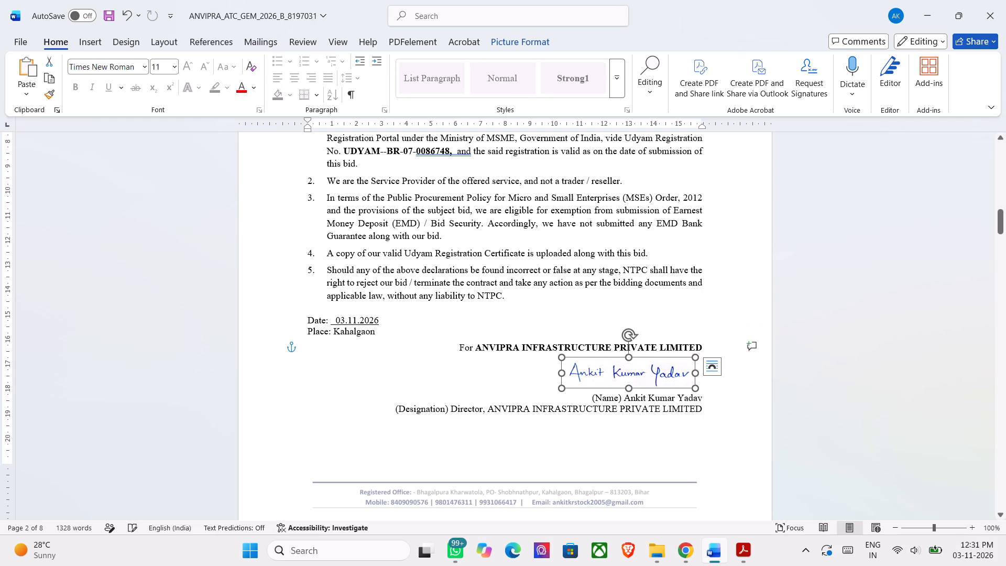
left_click(737, 398)
Copy the positioned signature and place a copy between the company line and the (Name) line of the no-deviation declaration on page 3.
left_click(624, 372)
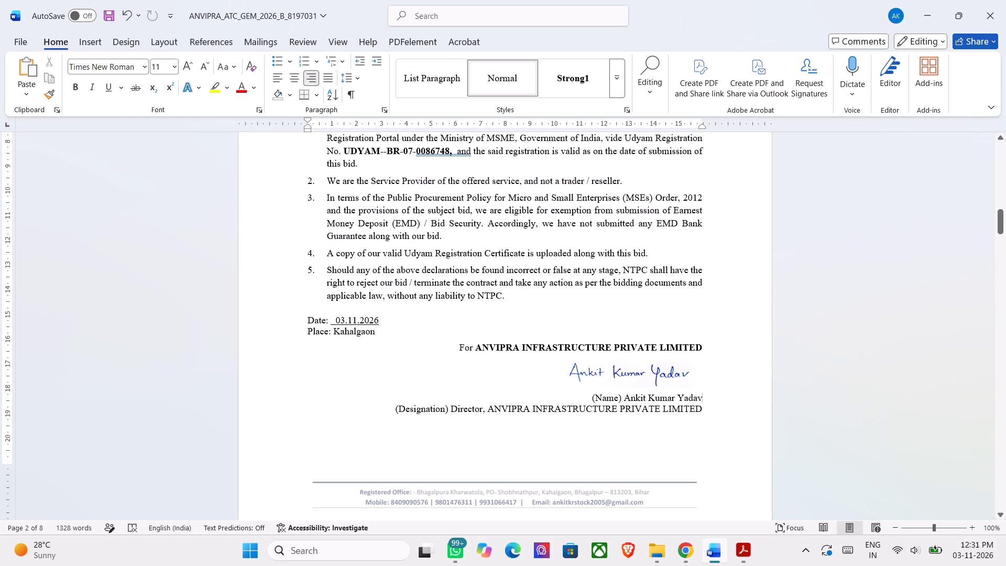
key("ctrl+c")
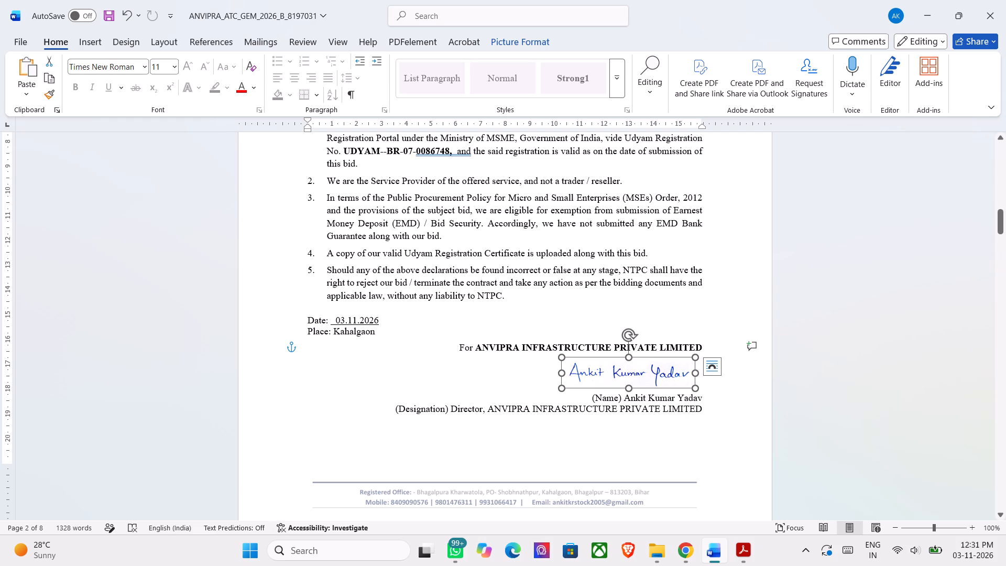
scroll(655, 414, "down", 1)
right_click(655, 414)
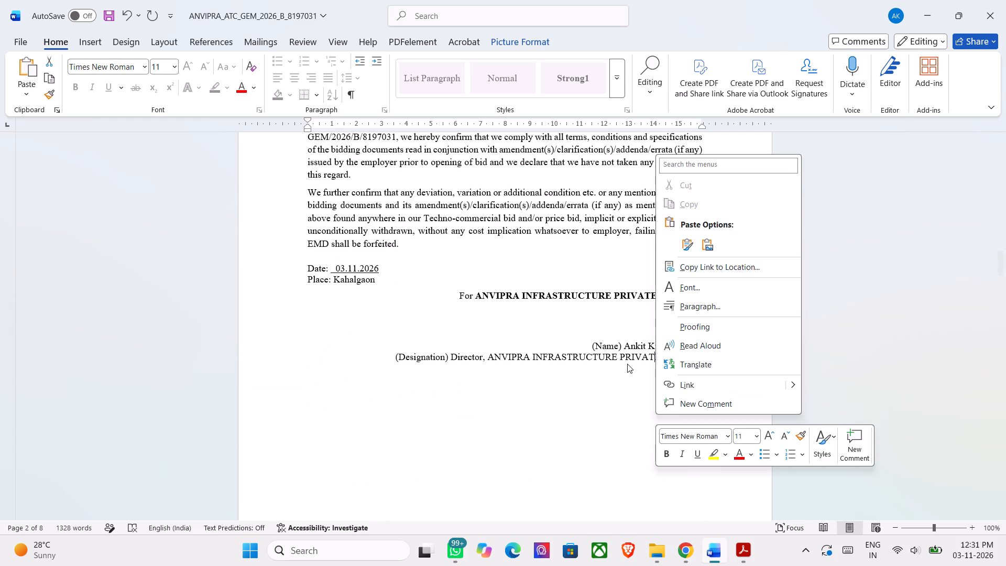
left_click(610, 320)
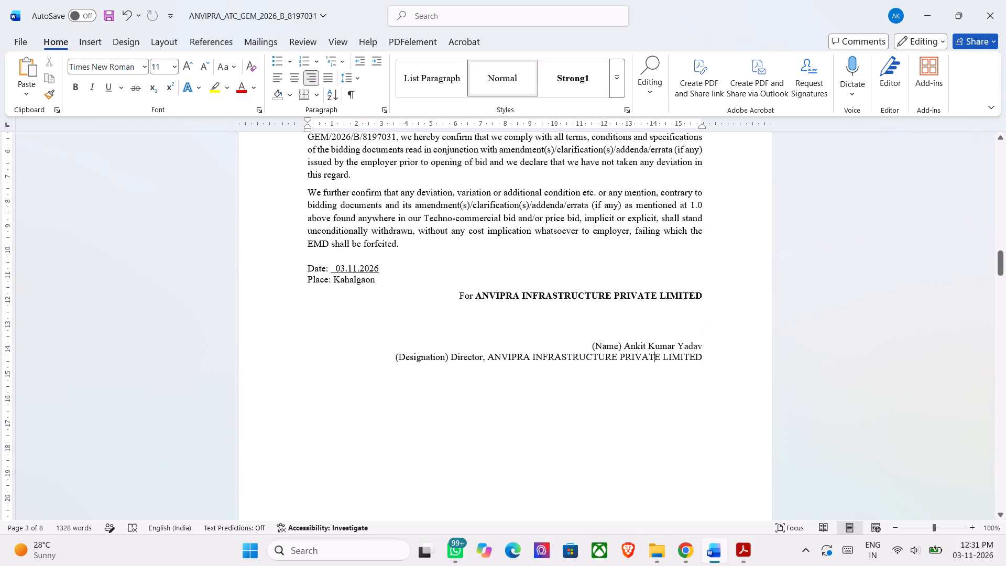
key("ctrl+v")
left_click_drag(379, 381, 656, 329)
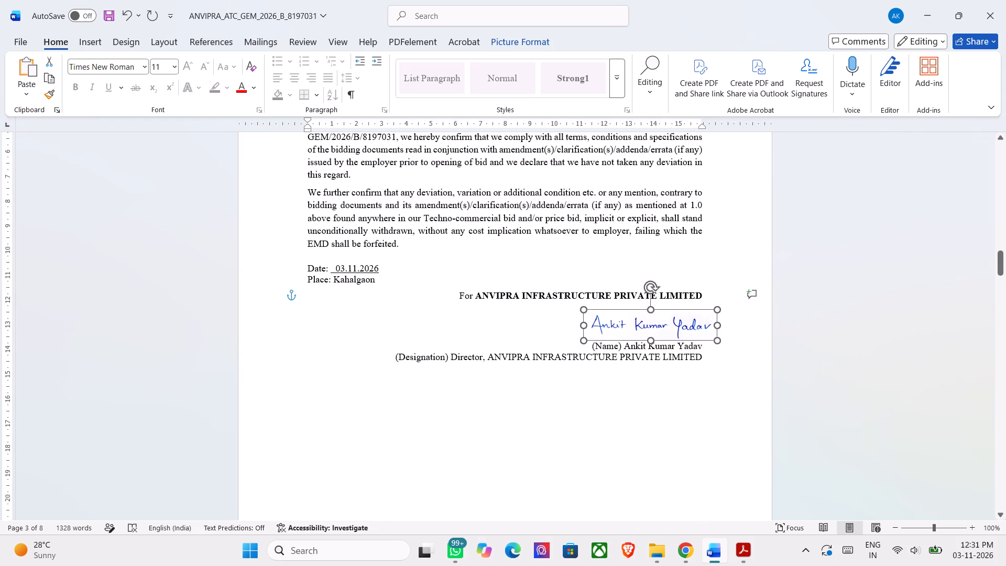
left_click_drag(656, 329, 622, 324)
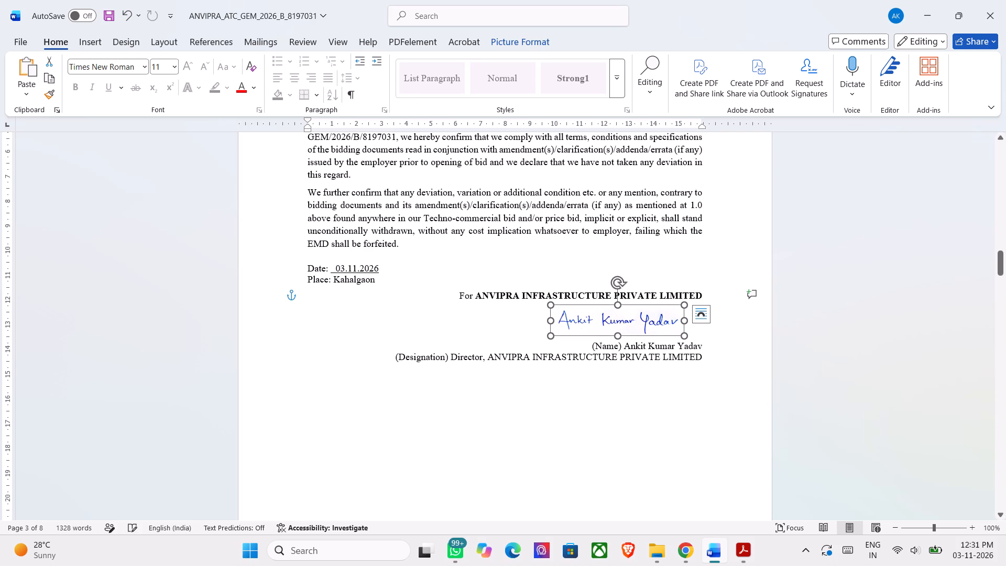
Paste the signature on page 4 and place it above the (Name) line of the Fraud Prevention Policy declaration.
scroll(636, 409, "down", 1)
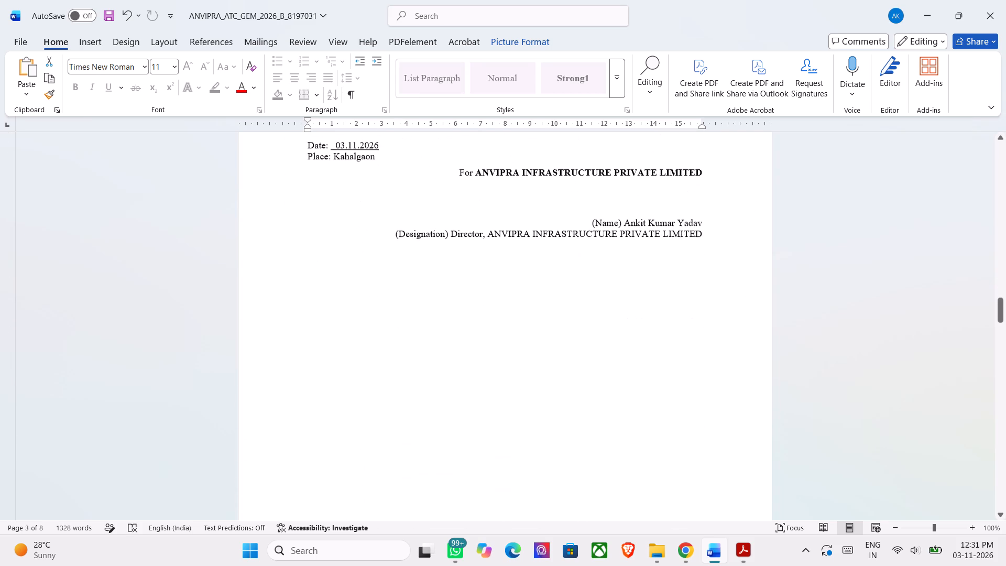
left_click(468, 315)
key("ctrl+v")
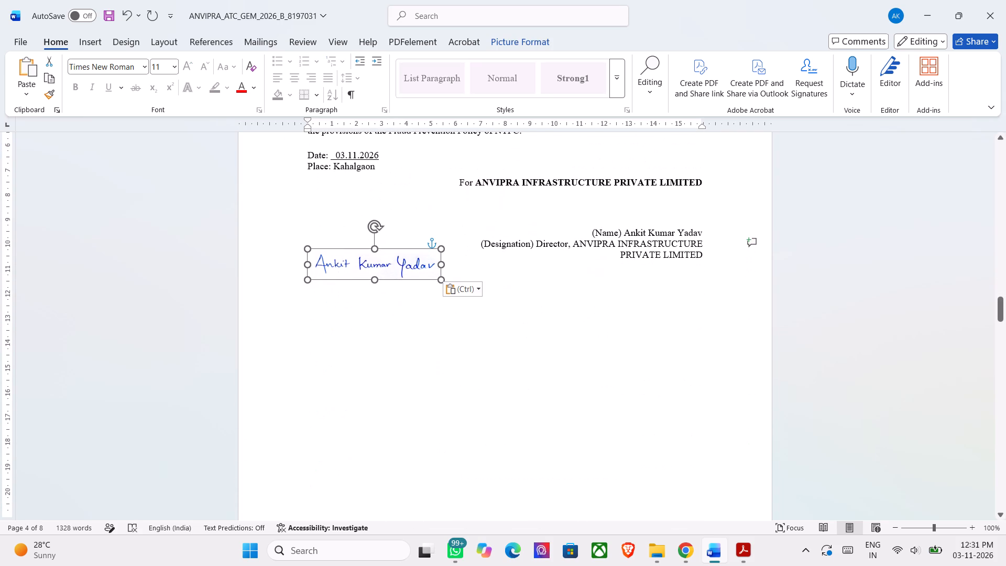
left_click_drag(381, 268, 654, 211)
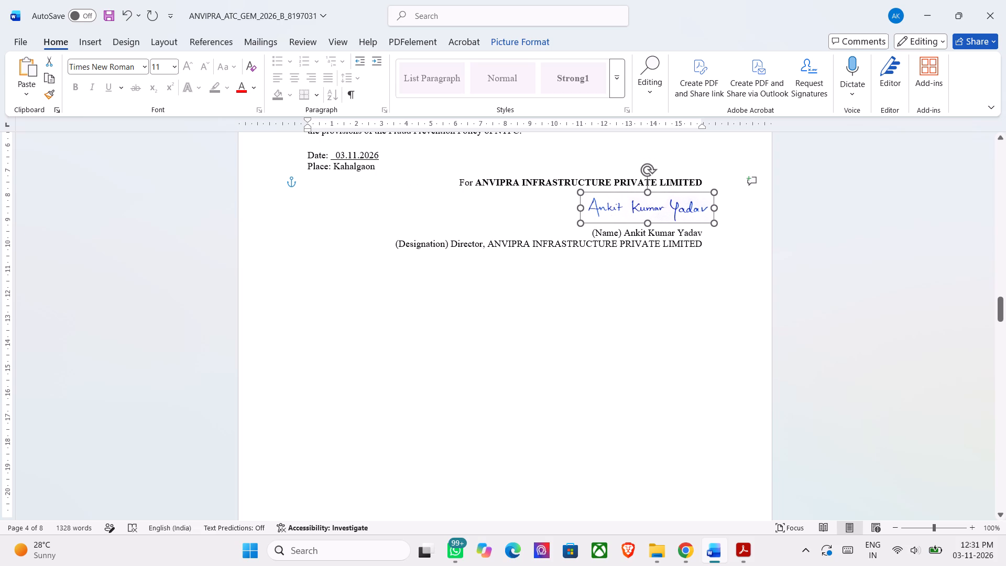
left_click_drag(654, 211, 647, 210)
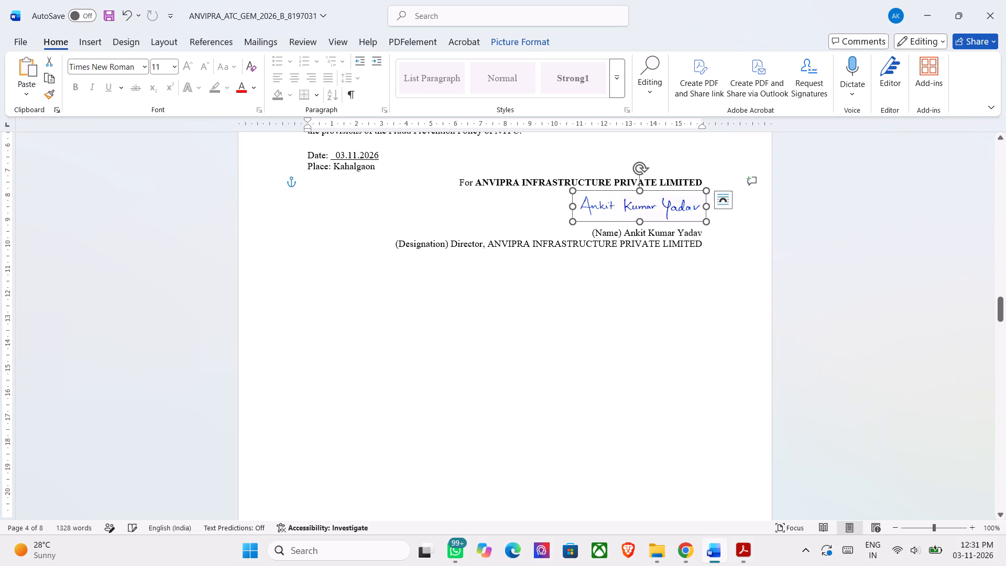
Paste the signature into the Annexure-05 NTPC Safety Rules acceptance form and place it between the company line and the (Name) line.
scroll(665, 292, "down", 1)
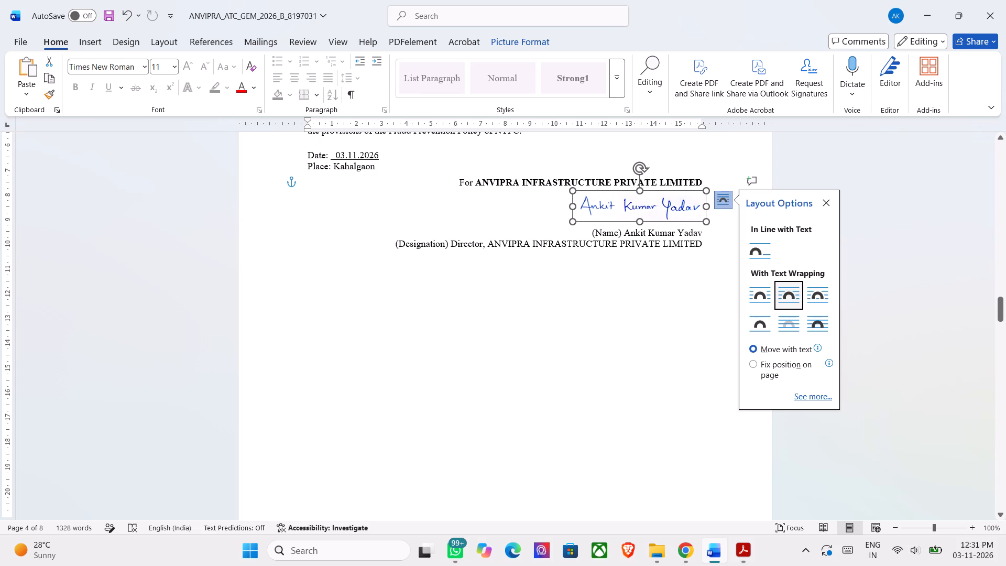
scroll(631, 429, "down", 1)
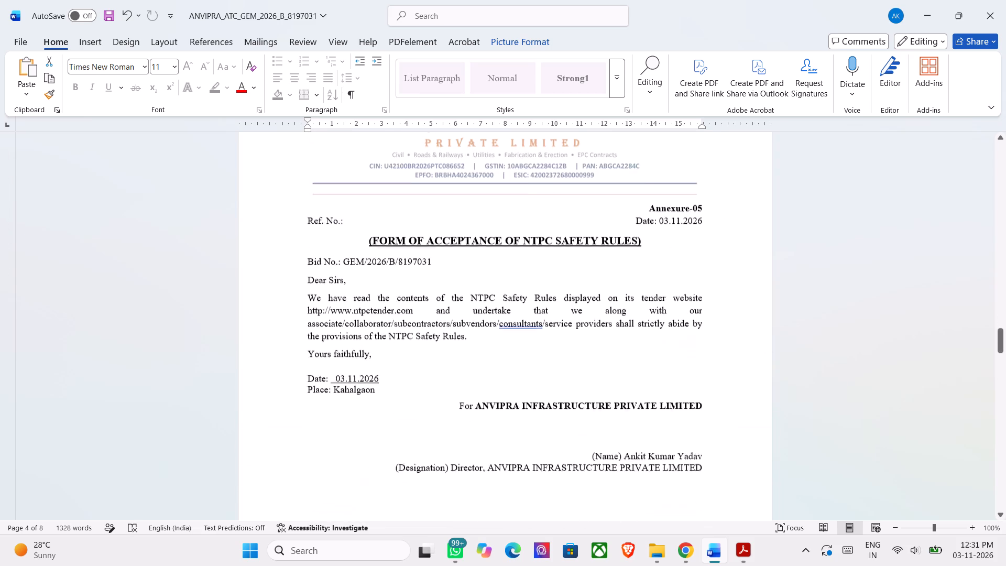
scroll(631, 429, "down", 1)
left_click(566, 431)
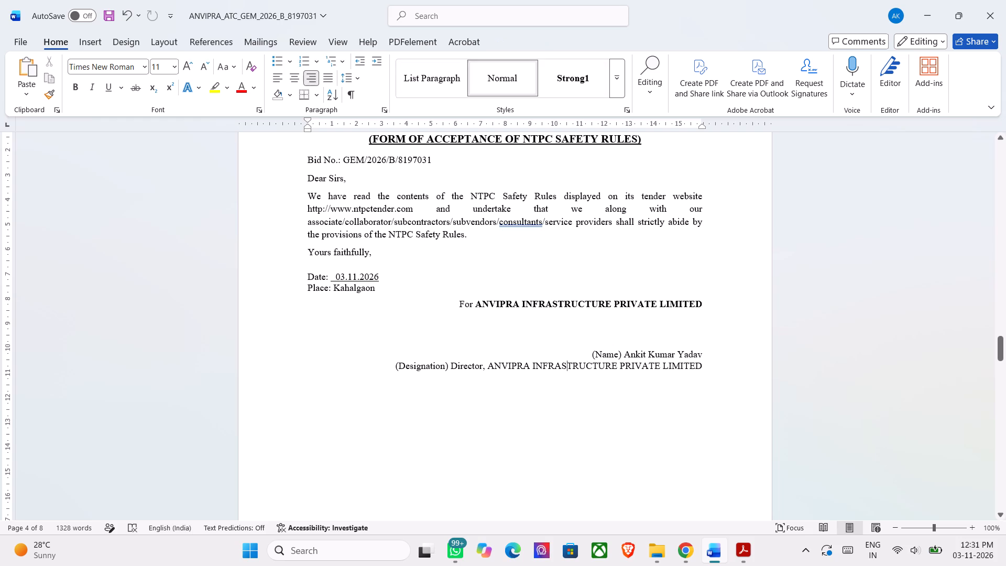
left_click(715, 372)
left_click(706, 304)
key("ctrl+v")
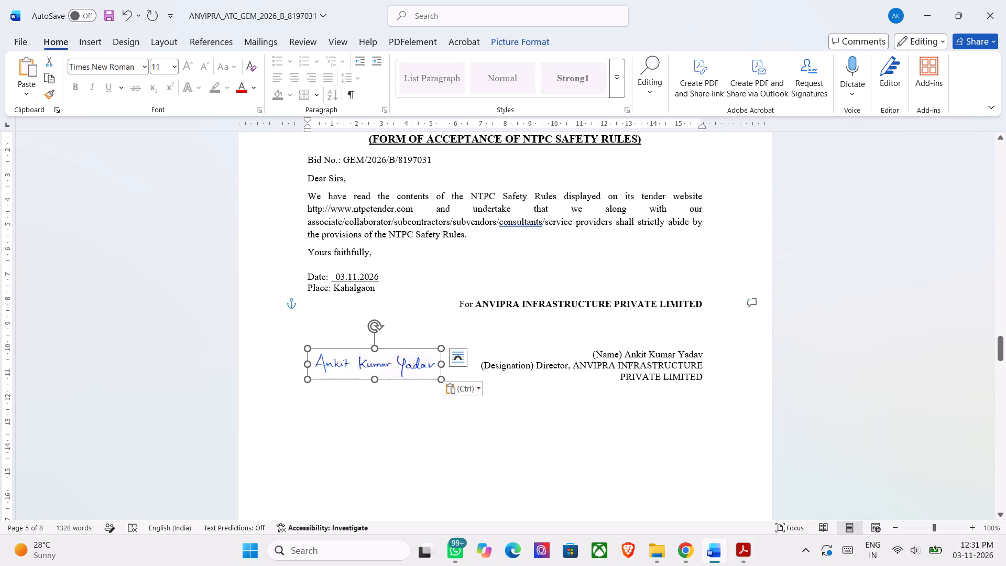
left_click_drag(361, 369, 632, 330)
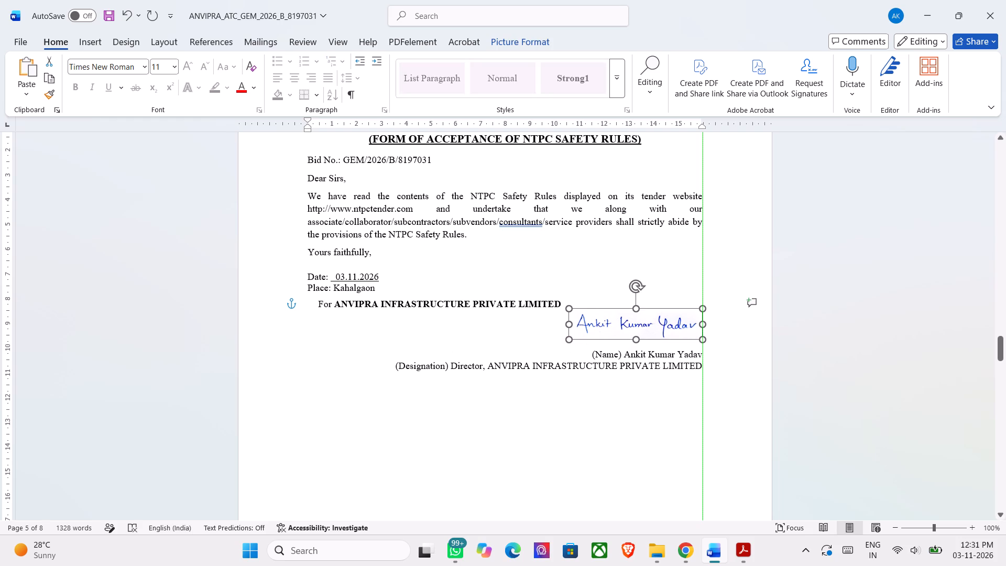
left_click_drag(632, 330, 633, 333)
Paste the signature into the Declaration on Debarment from Business Dealings and place it between the company line and the (Name) line.
scroll(628, 385, "down", 1)
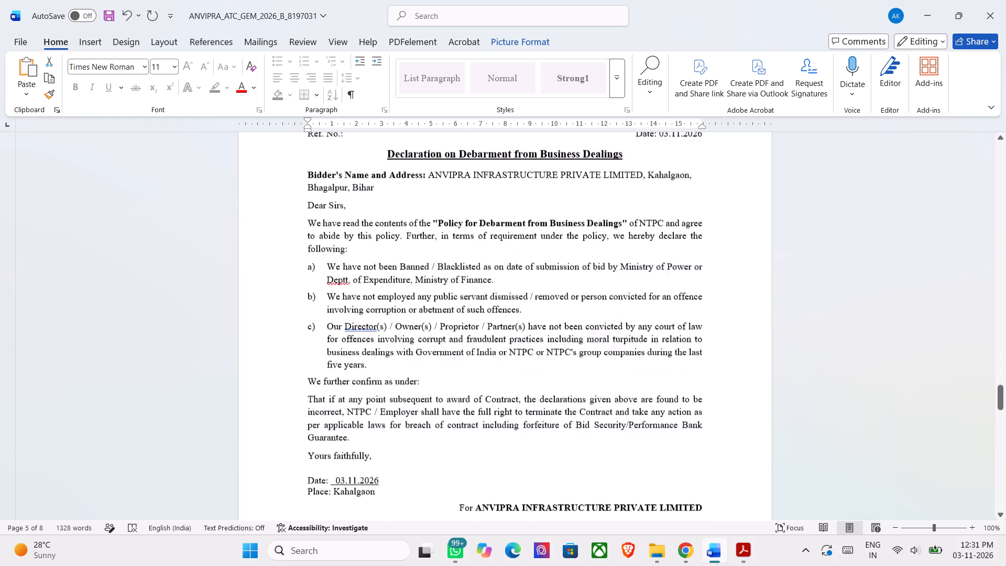
scroll(628, 385, "down", 1)
left_click(712, 385)
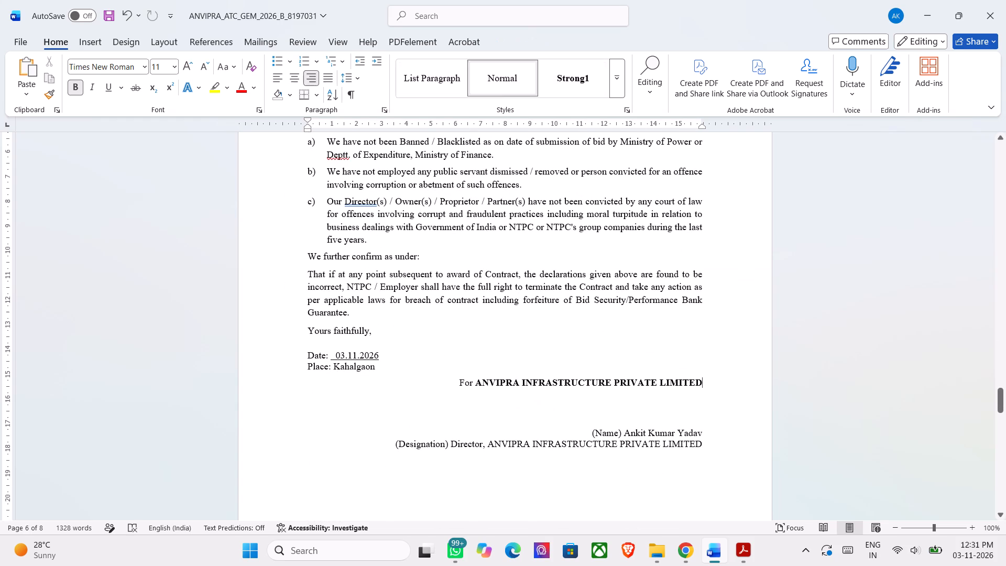
key("ctrl+v")
left_click_drag(406, 443, 671, 406)
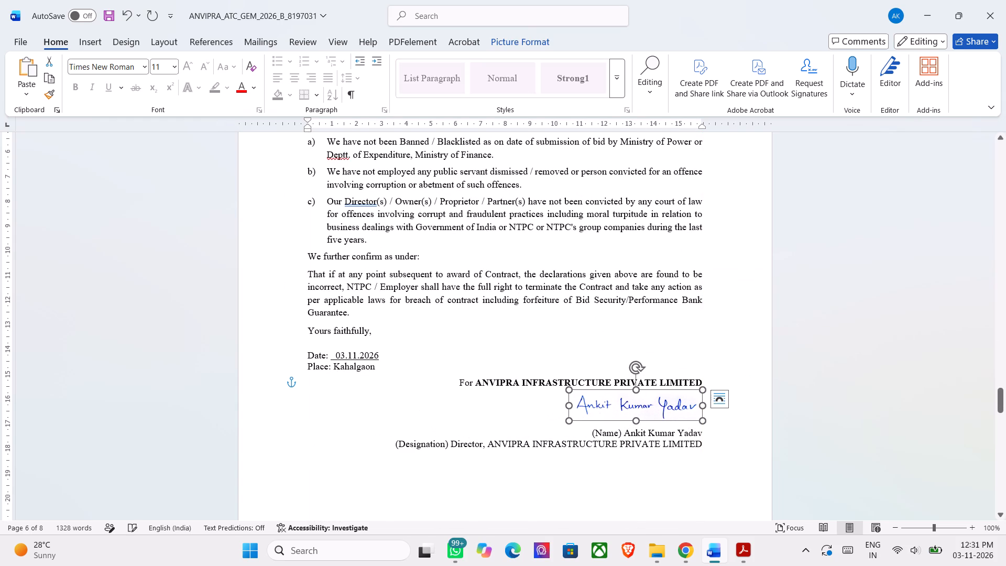
Paste the signature into the Anti-Bribery and Anti-Corruption (ABAC) Policy declaration on page 7 and place it between the company line and the (Name) line.
scroll(671, 446, "down", 1)
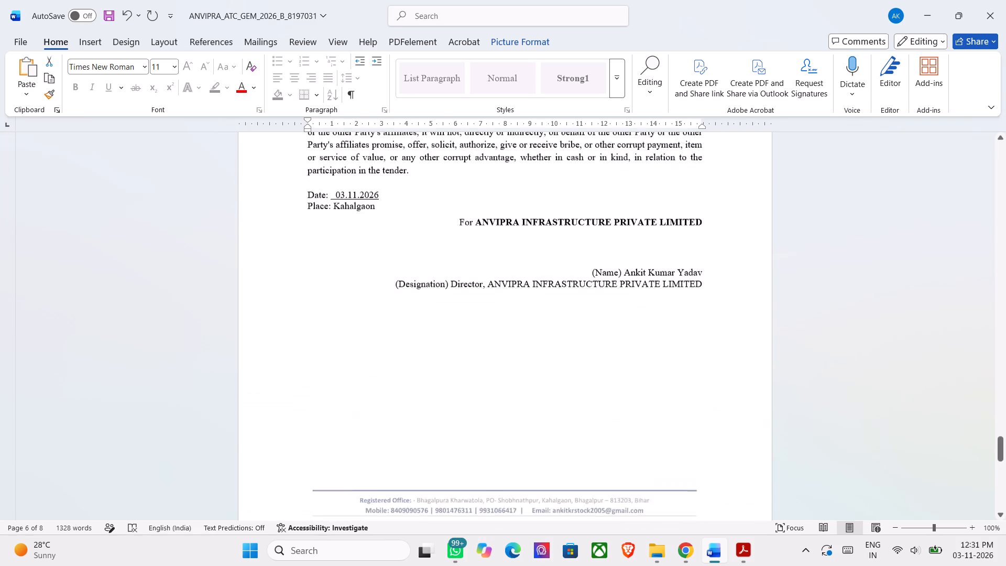
scroll(671, 446, "down", 1)
left_click(704, 264)
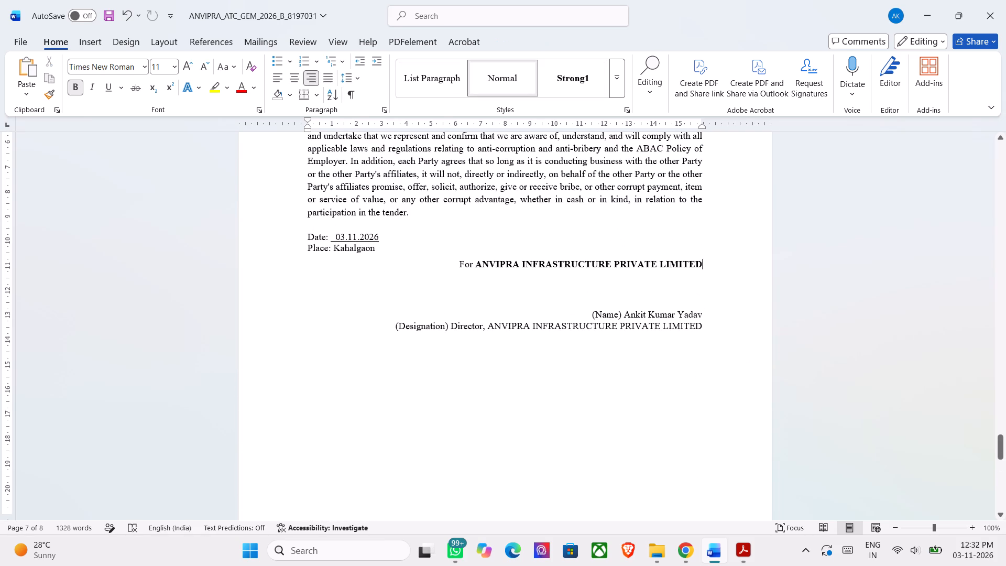
key("ctrl+v")
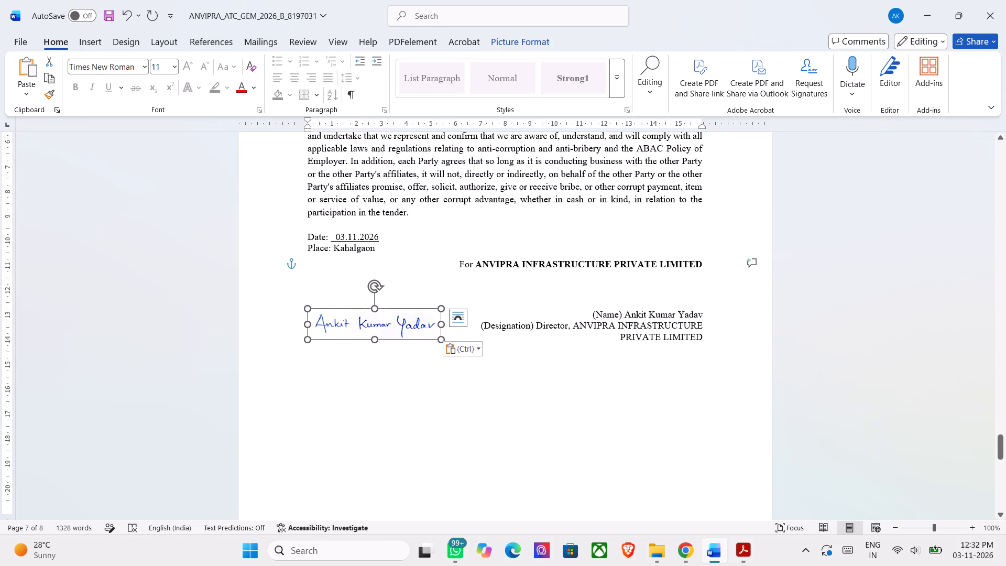
left_click_drag(385, 321, 650, 286)
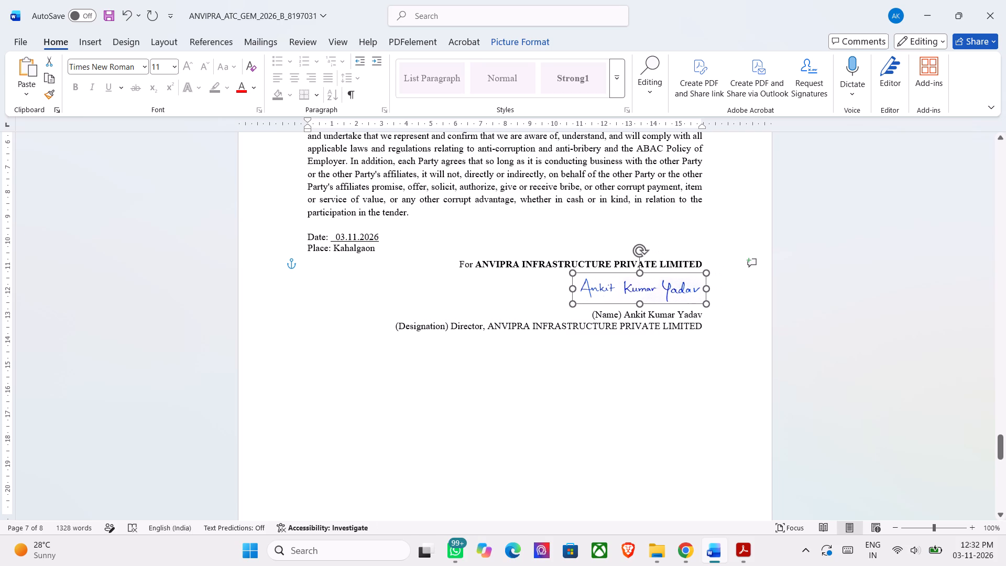
left_click_drag(650, 286, 647, 285)
Paste the signature into the Insolvency / Bankruptcy / Liquidation self-declaration on page 8 and place it between the company line and the (Name) line.
scroll(644, 350, "down", 1)
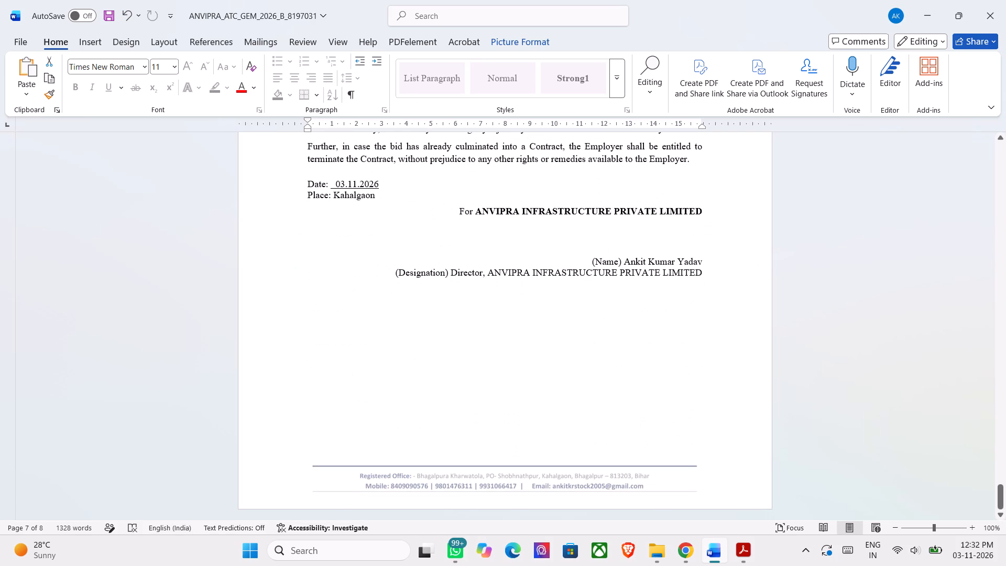
scroll(644, 350, "down", 1)
scroll(644, 350, "up", 1)
left_click(703, 256)
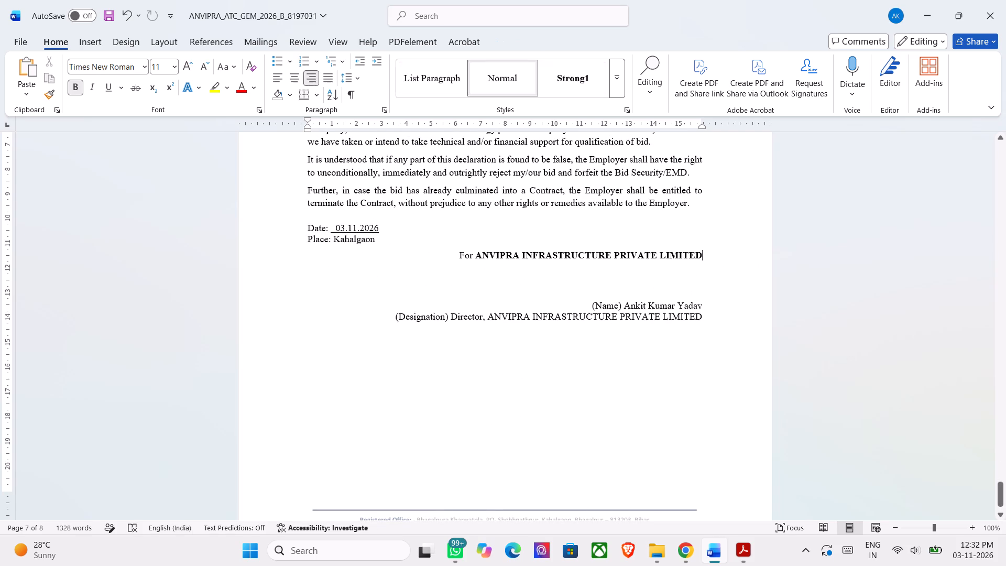
key("ctrl+v")
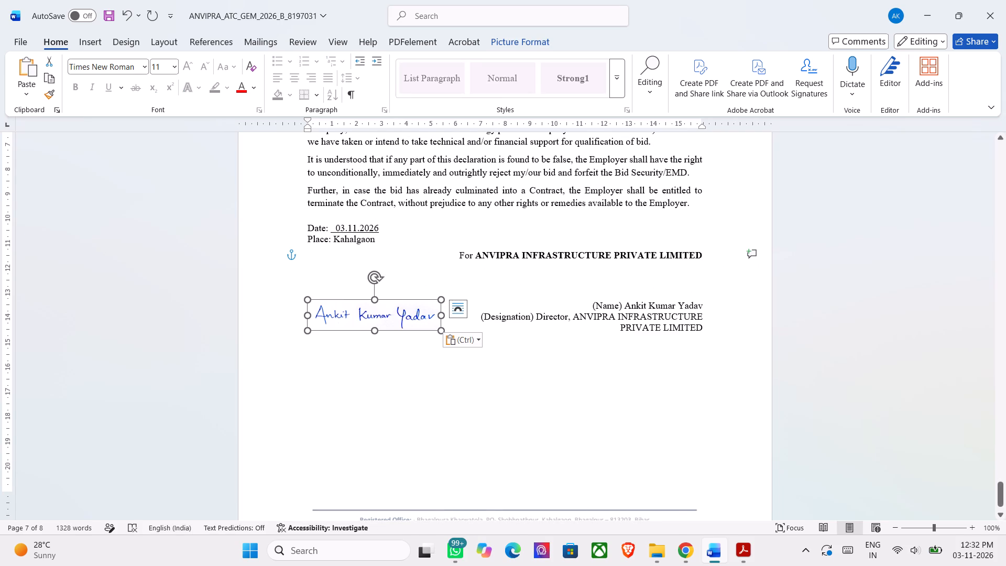
left_click_drag(388, 308, 652, 274)
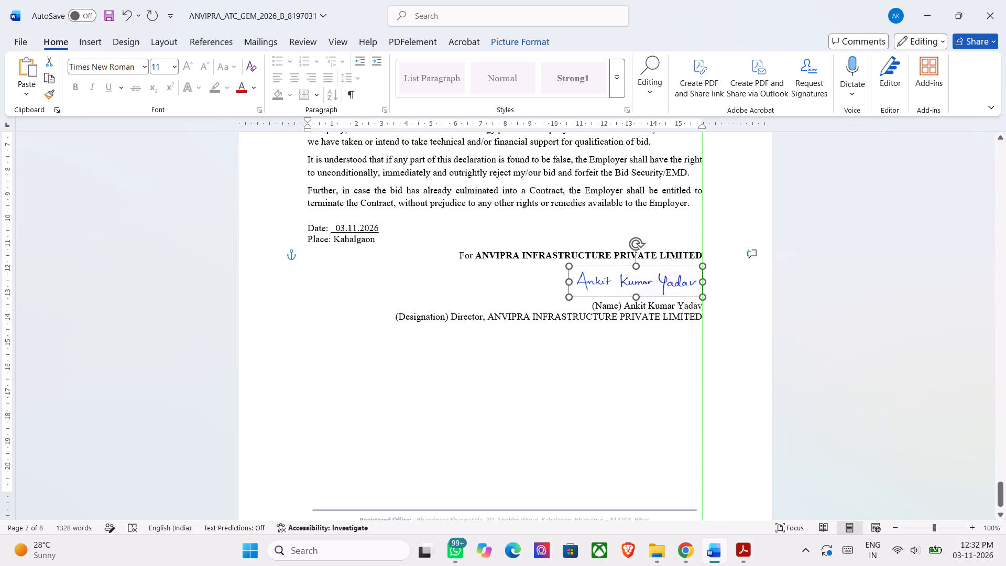
left_click_drag(652, 274, 652, 273)
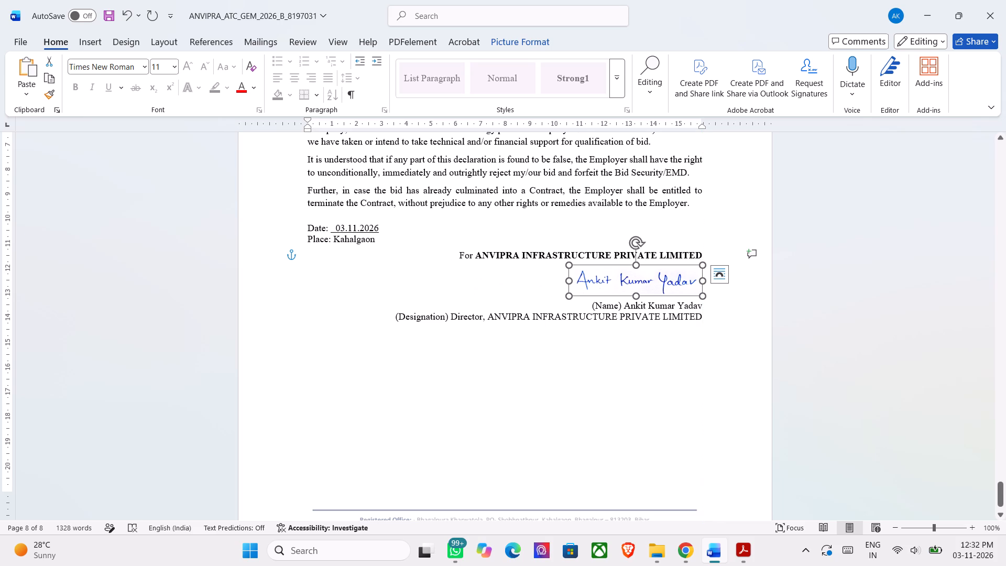
Accept the grammar suggestion removing the extra space after the Udyam registration number in point 1 of the Annexure-A2 MSE bidder declaration.
scroll(652, 273, "up", 2)
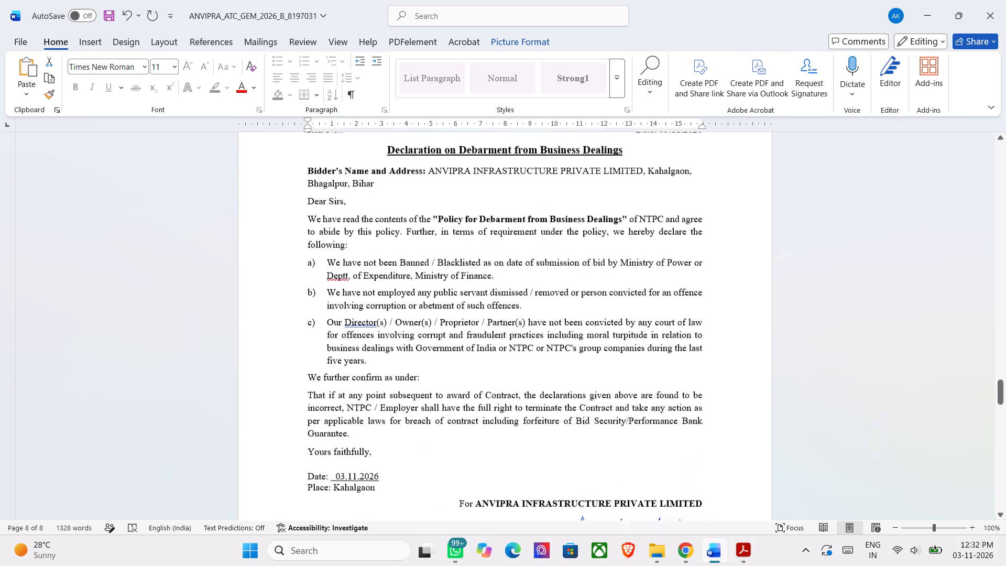
scroll(652, 273, "up", 2)
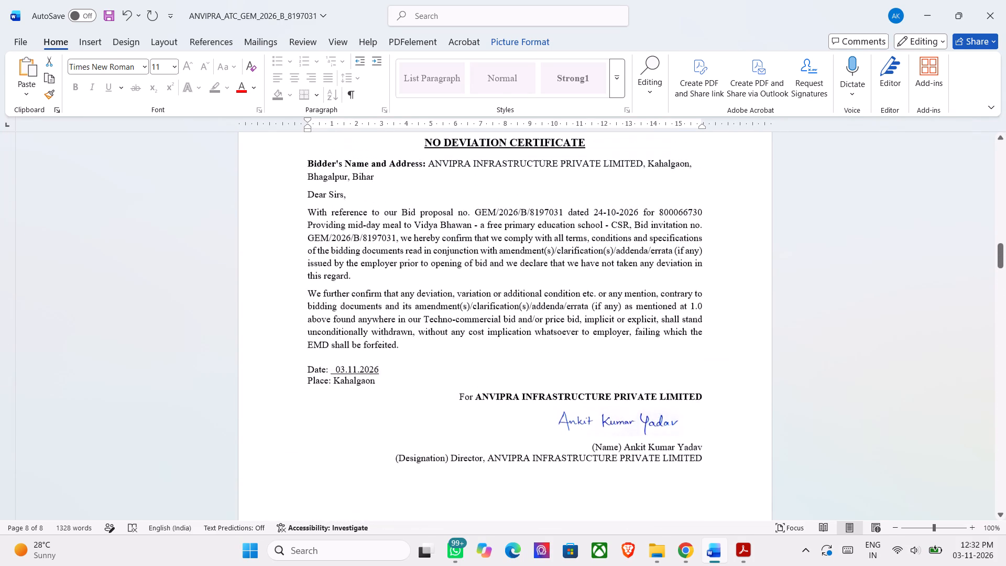
scroll(652, 273, "up", 1)
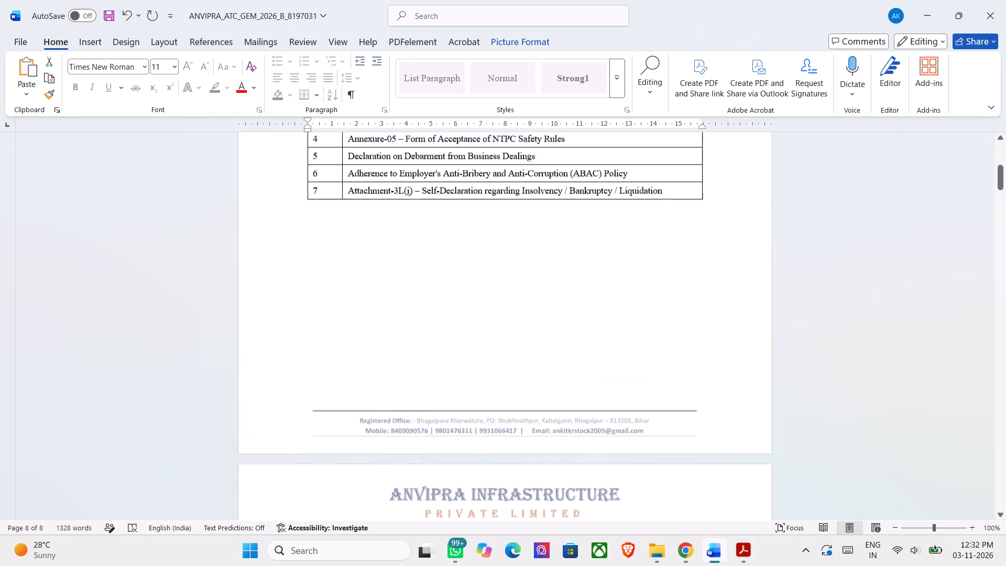
scroll(652, 273, "up", 1)
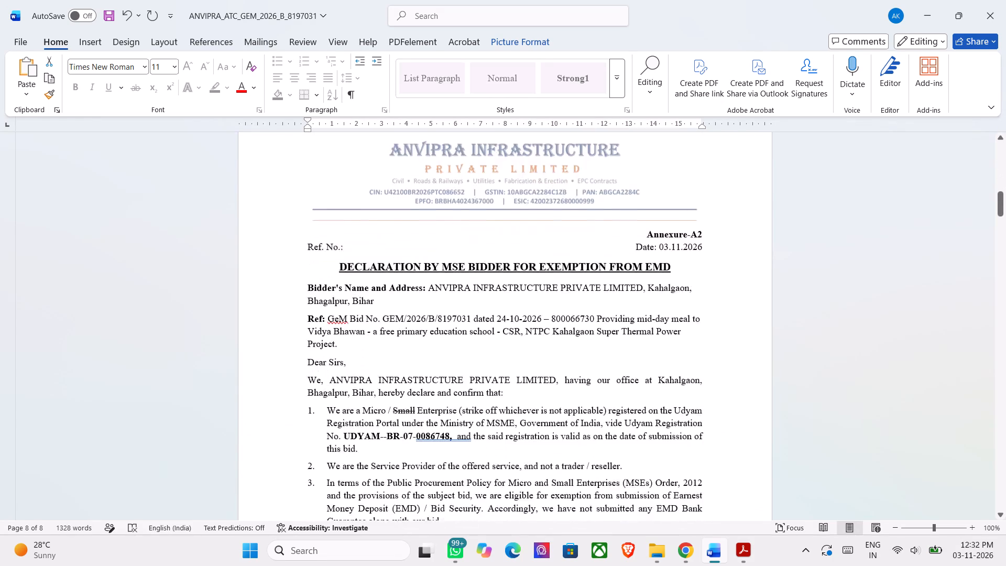
scroll(652, 273, "up", 2)
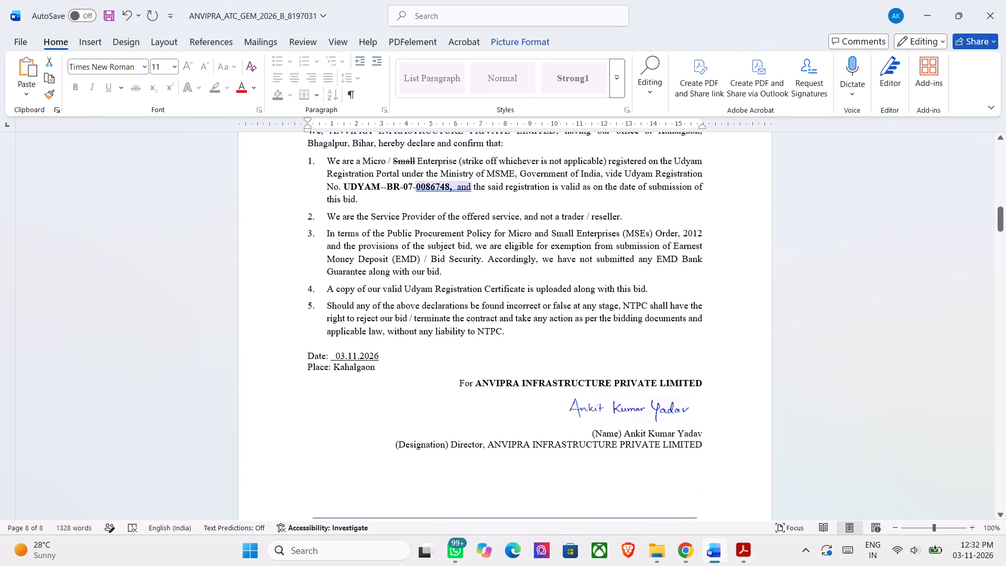
left_click(423, 187)
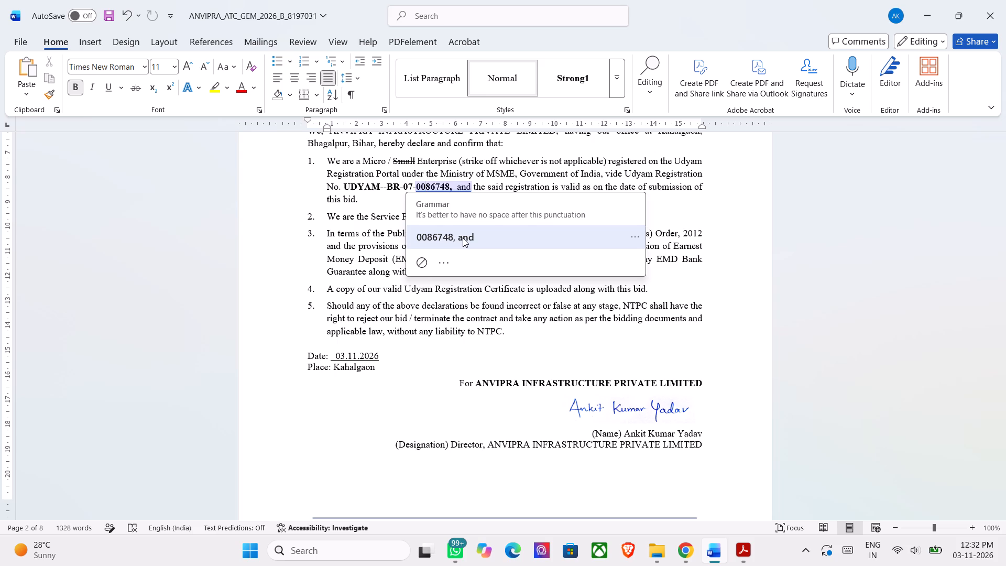
left_click(463, 238)
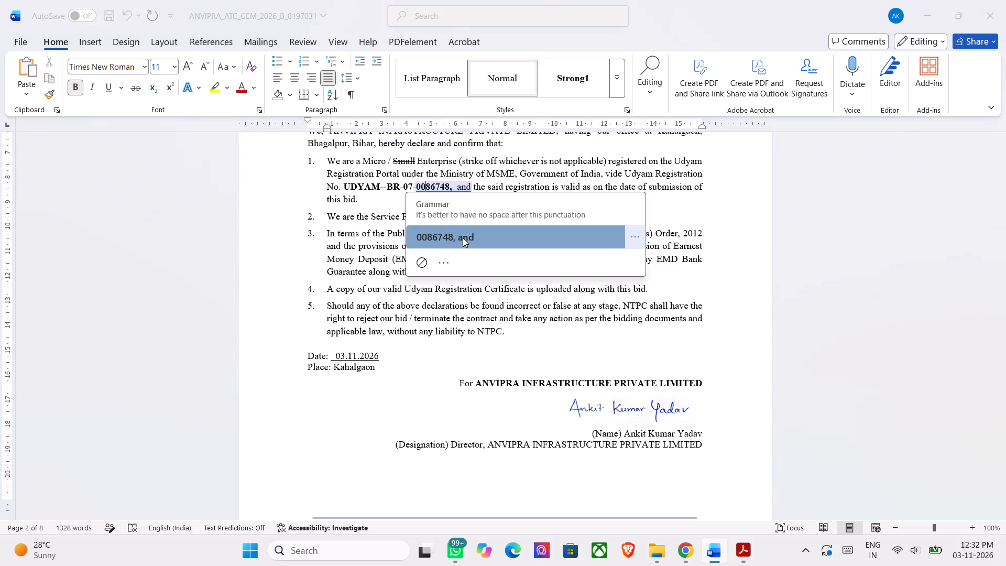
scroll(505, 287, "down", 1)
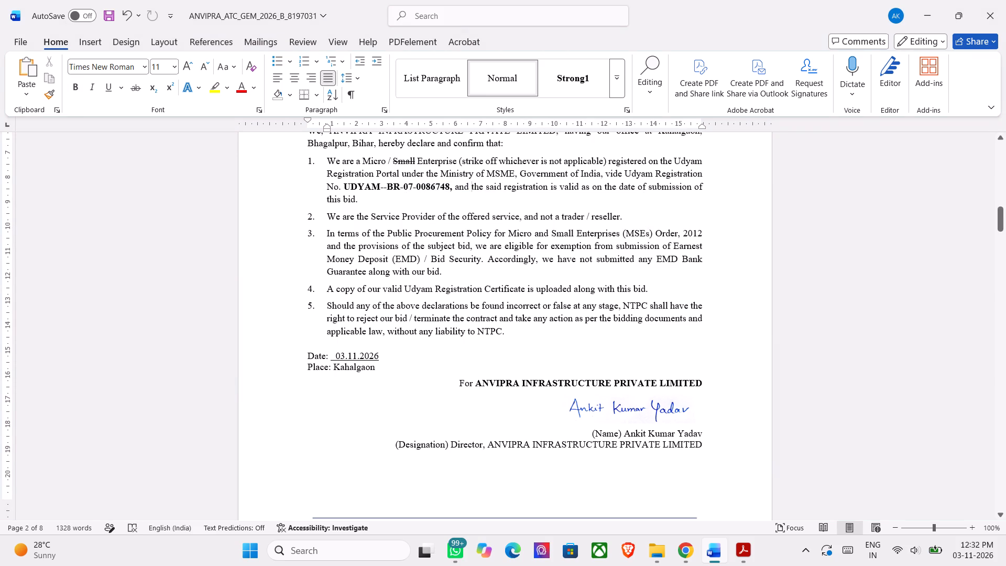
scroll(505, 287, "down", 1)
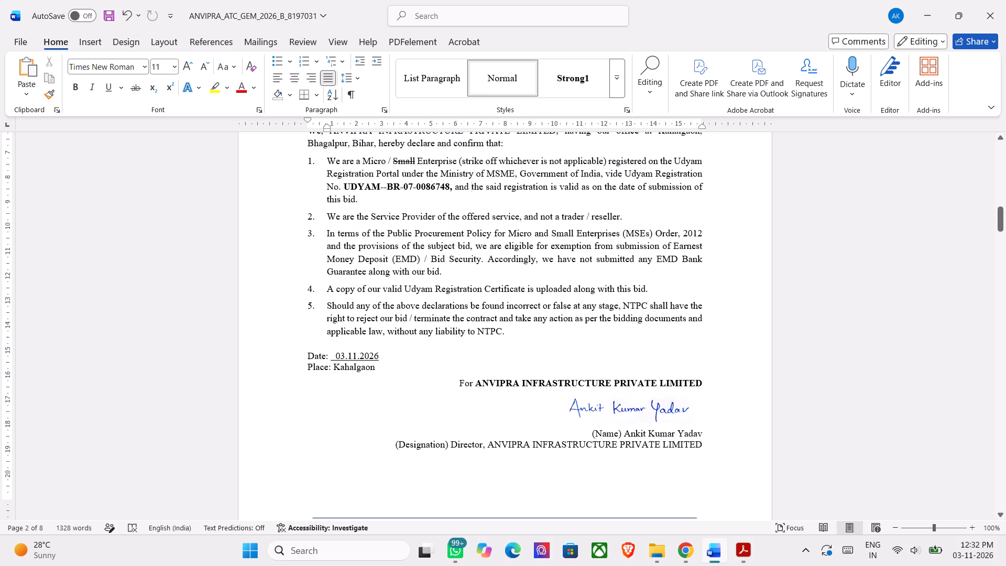
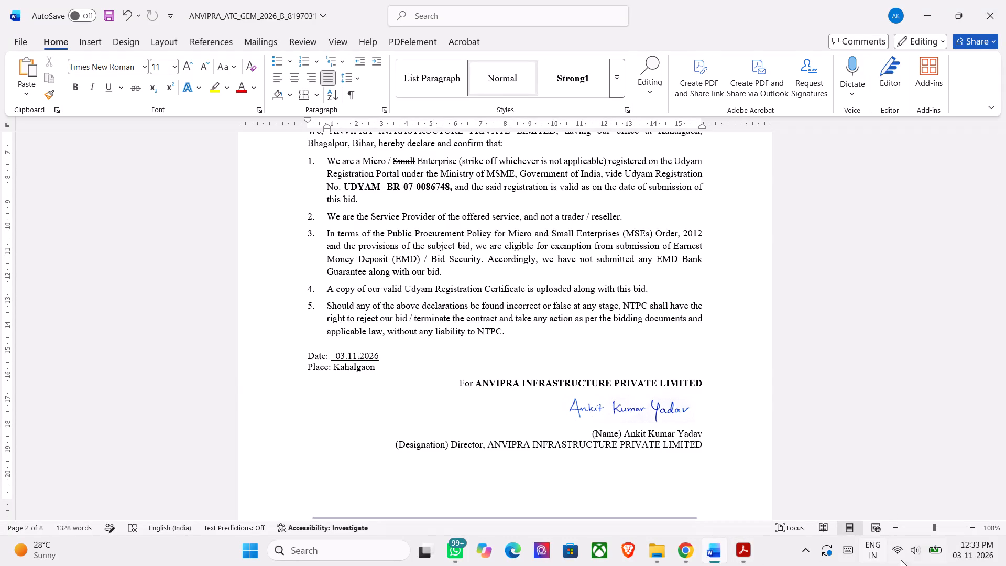
Save the ANVIPRA_ATC_GEM_2026_B_8197031 document and close it.
left_click(822, 307)
key("Up")
key("Up")
key("Up")
key("Up")
left_click_drag(1003, 224, 999, 169)
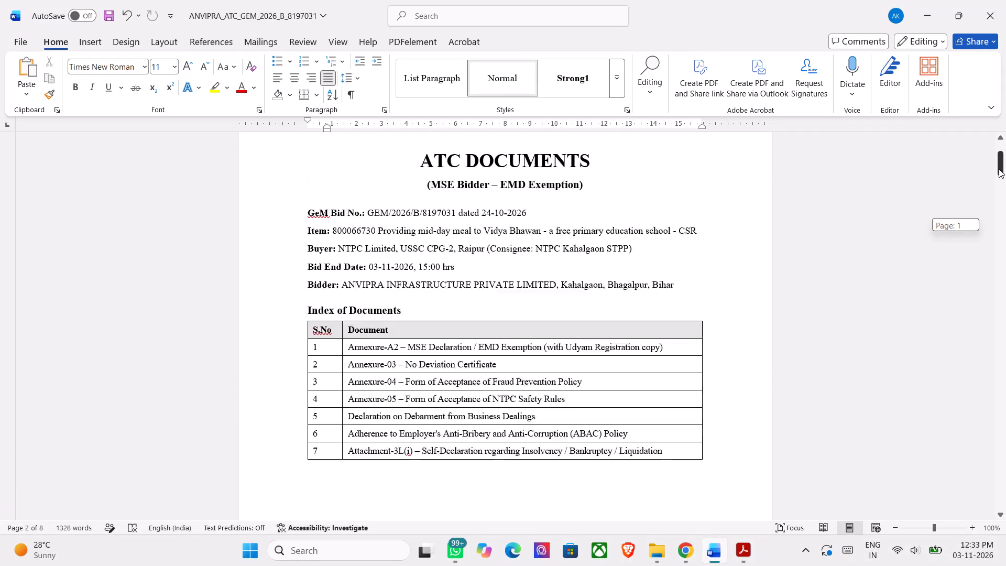
left_click_drag(999, 169, 1002, 171)
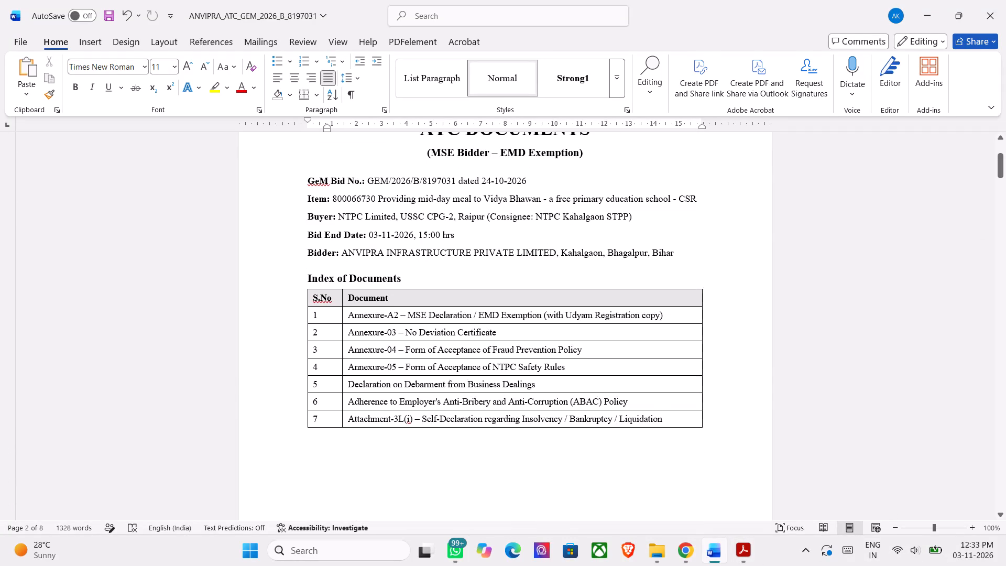
scroll(747, 388, "up", 2)
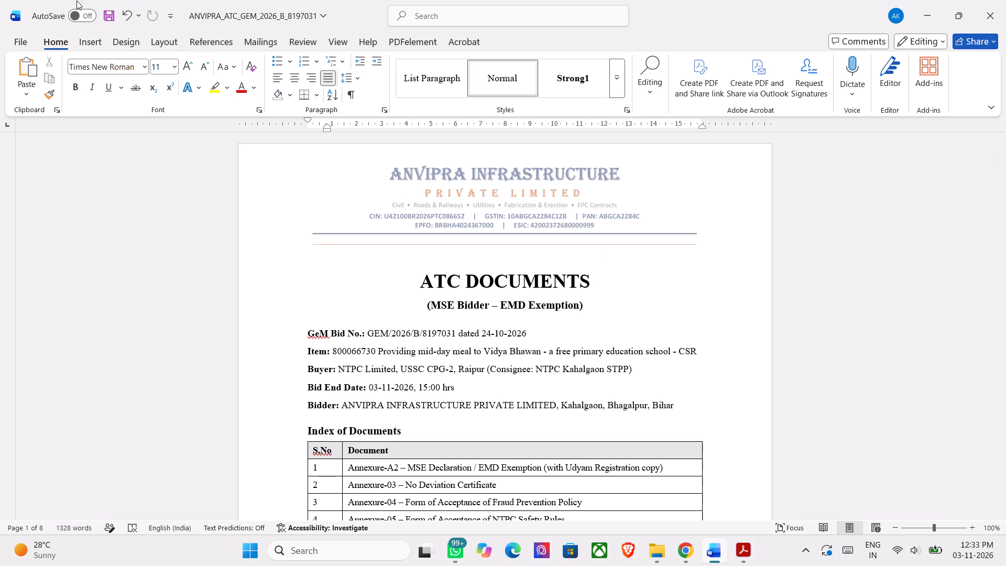
left_click(105, 14)
left_click(105, 14)
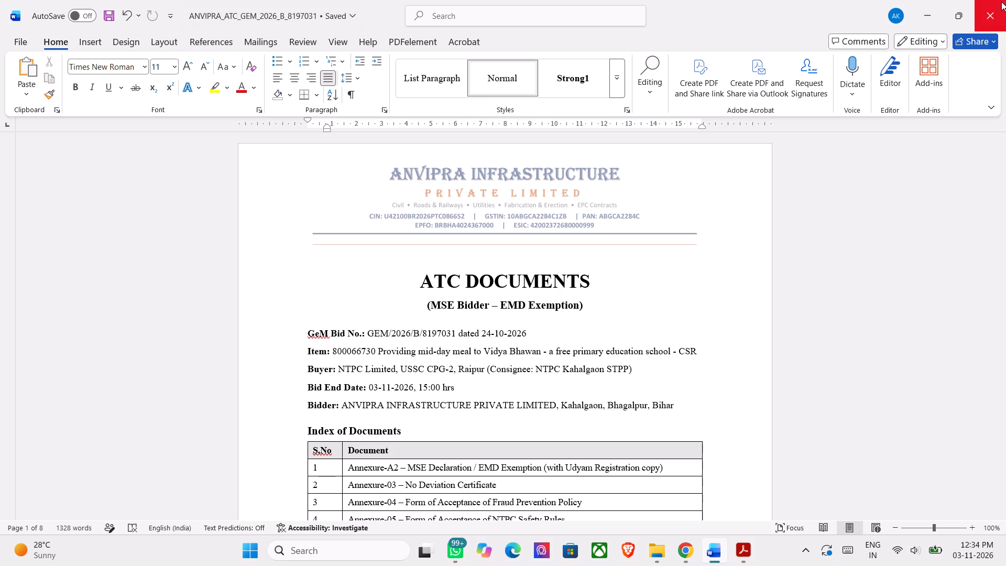
left_click(1001, 2)
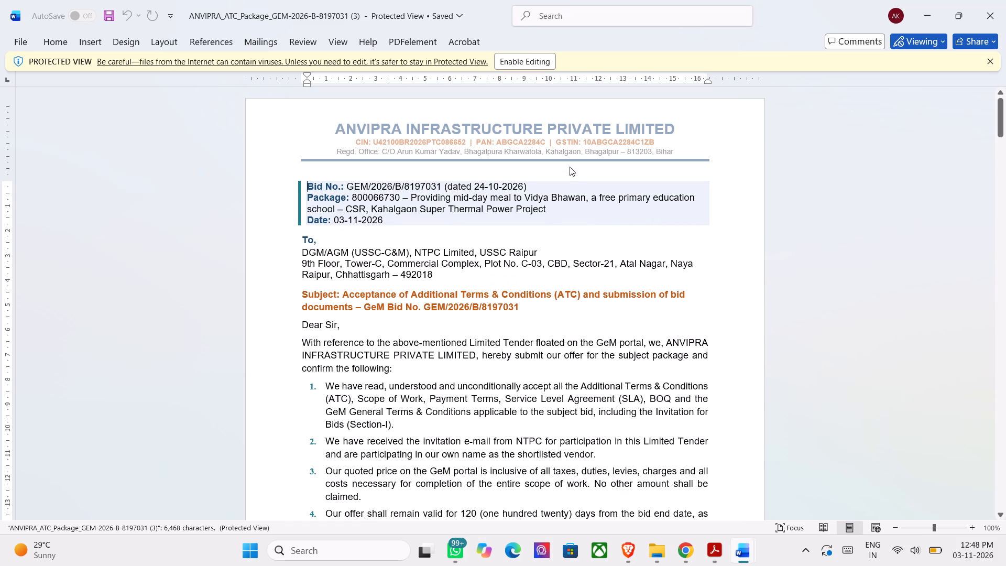
left_click(515, 66)
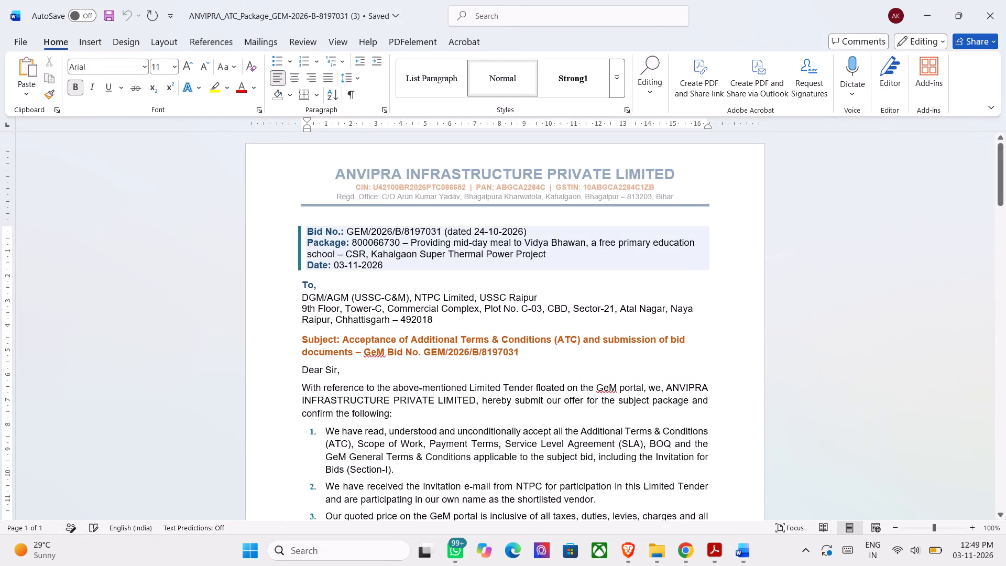
Review all pages of the ATC package for the signature blocks, the layout and any blank page.
scroll(519, 402, "down", 1)
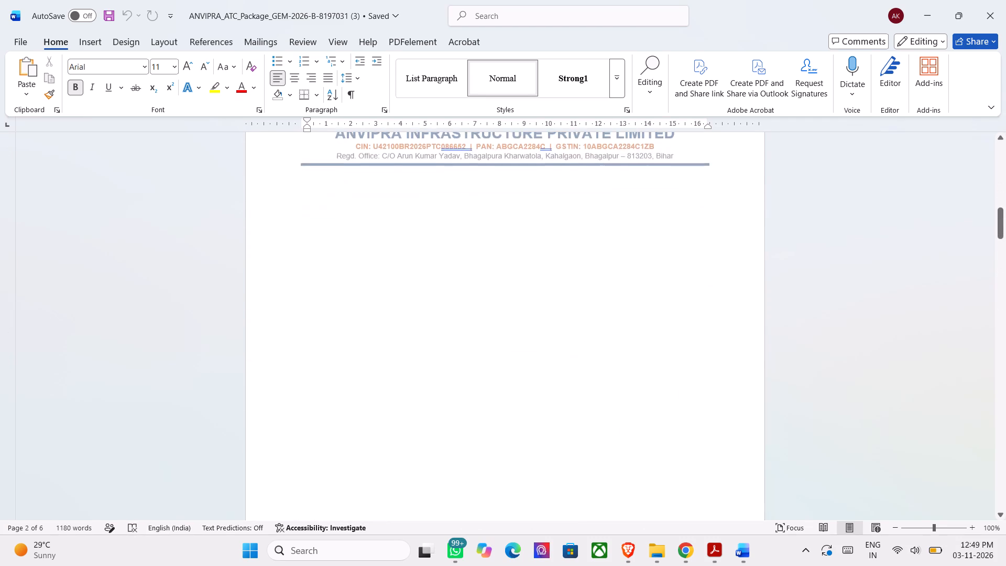
scroll(577, 409, "down", 1, "ctrl")
scroll(577, 409, "up", 1)
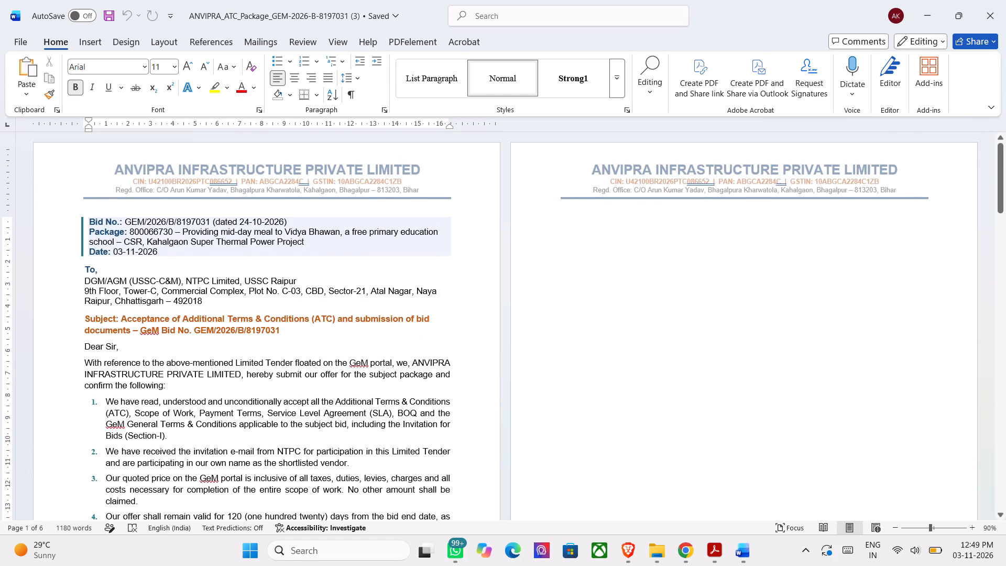
left_click_drag(577, 409, 716, 355)
scroll(716, 355, "down", 4)
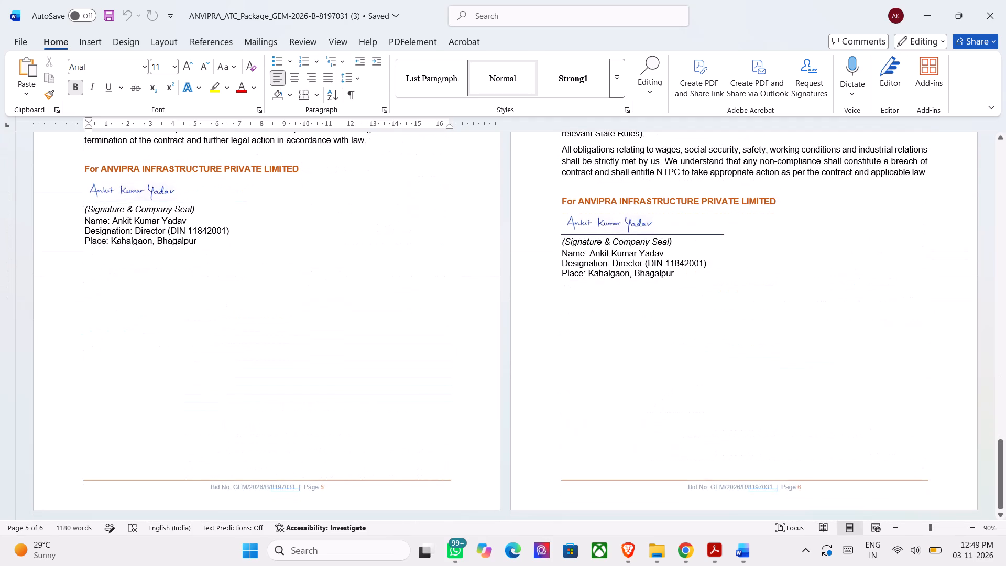
scroll(689, 336, "up", 4)
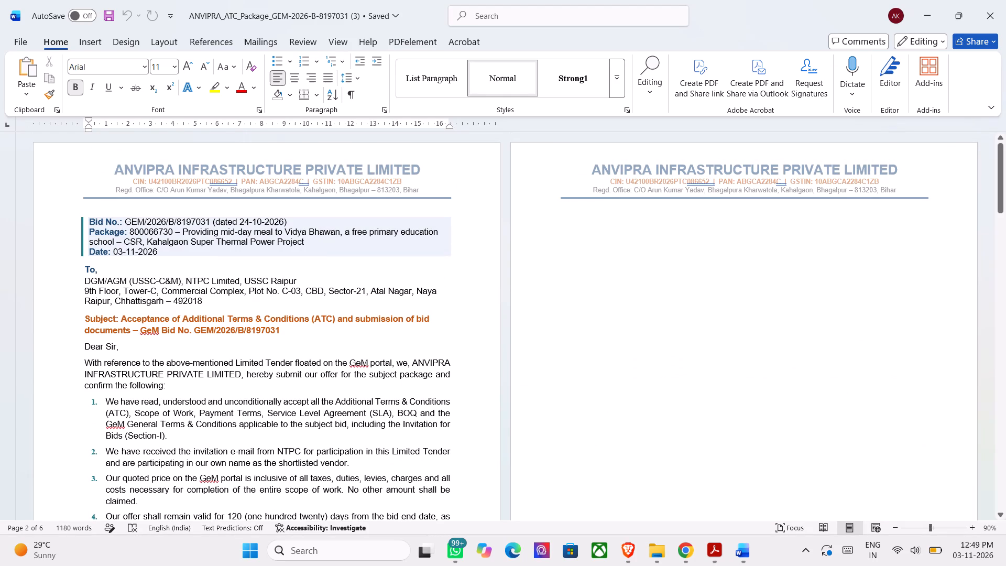
scroll(673, 240, "down", 1)
scroll(673, 240, "up", 1)
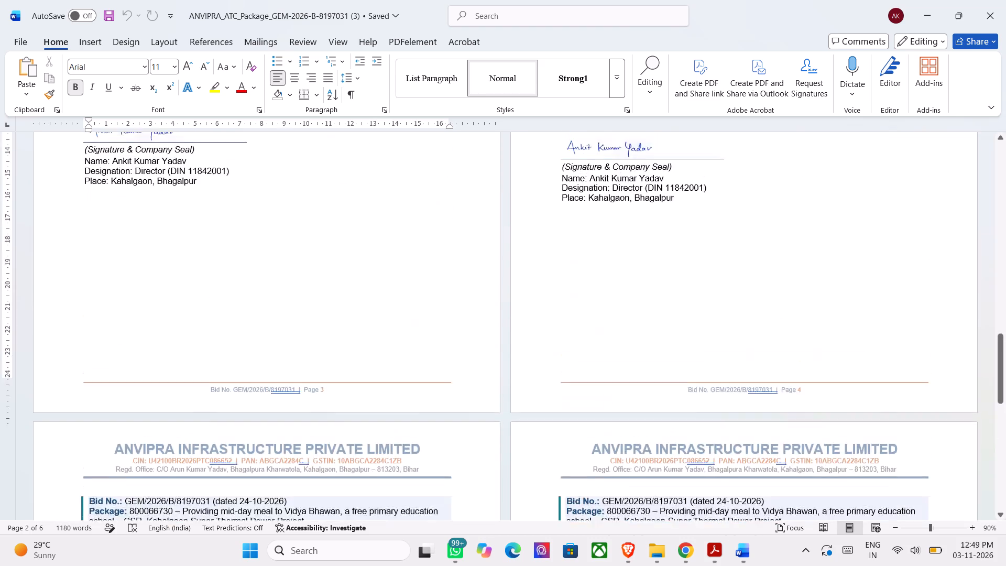
scroll(673, 240, "up", 6)
scroll(715, 345, "down", 2, "ctrl")
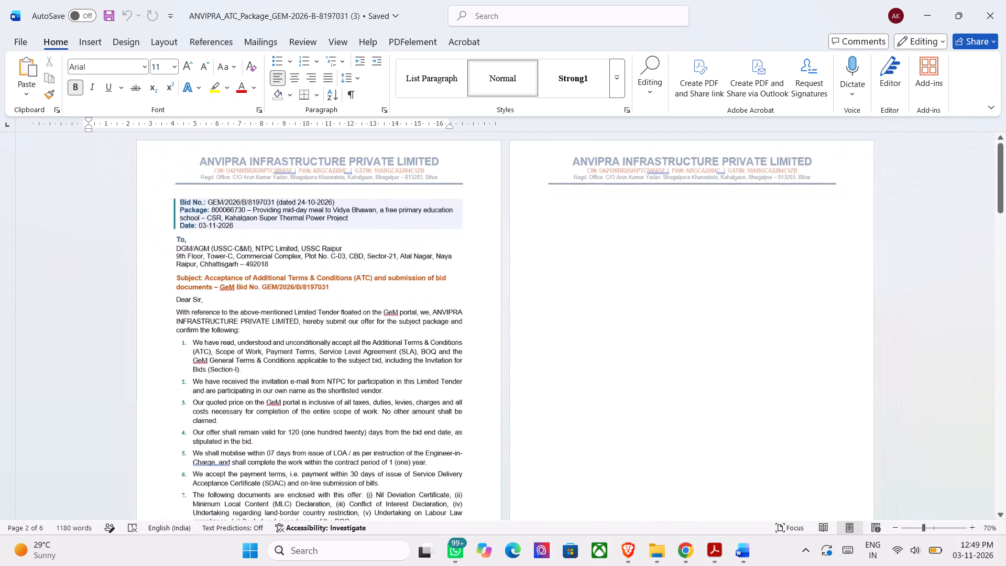
scroll(715, 345, "right", 1)
scroll(715, 345, "down", 1, "ctrl")
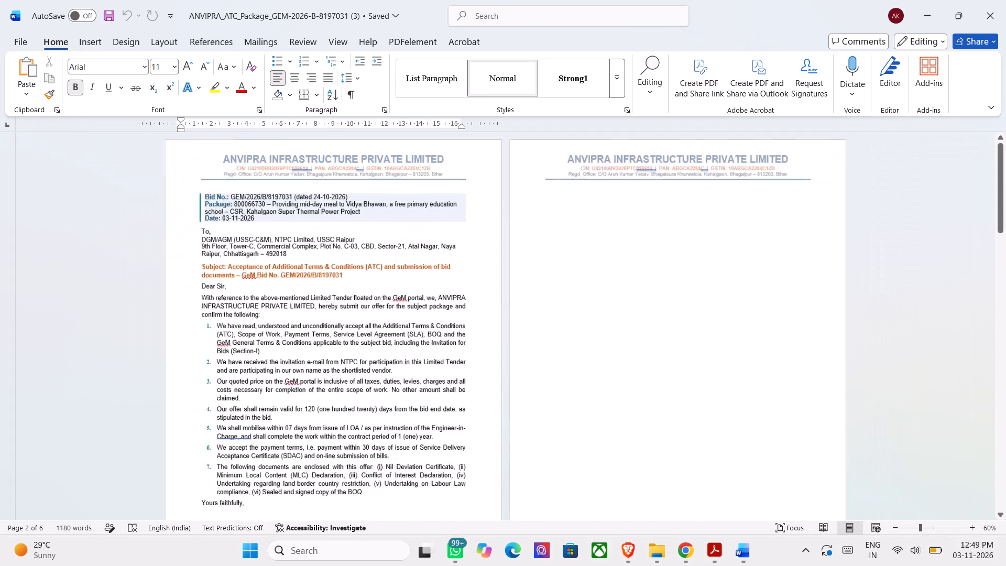
scroll(715, 345, "up", 1)
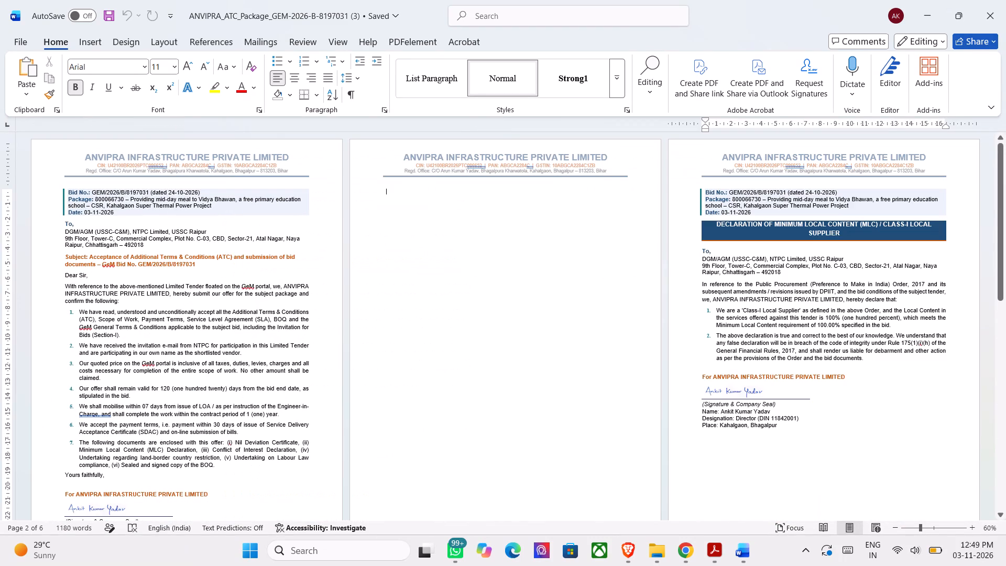
scroll(454, 321, "down", 3, "ctrl")
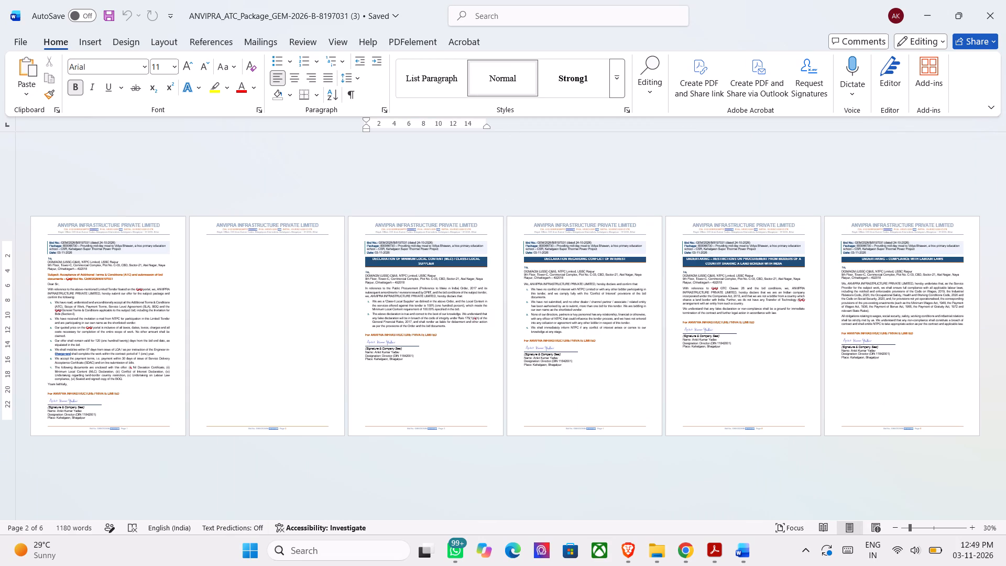
Open the header of the blank page 2 for editing and select its company name line.
triple_click(218, 217)
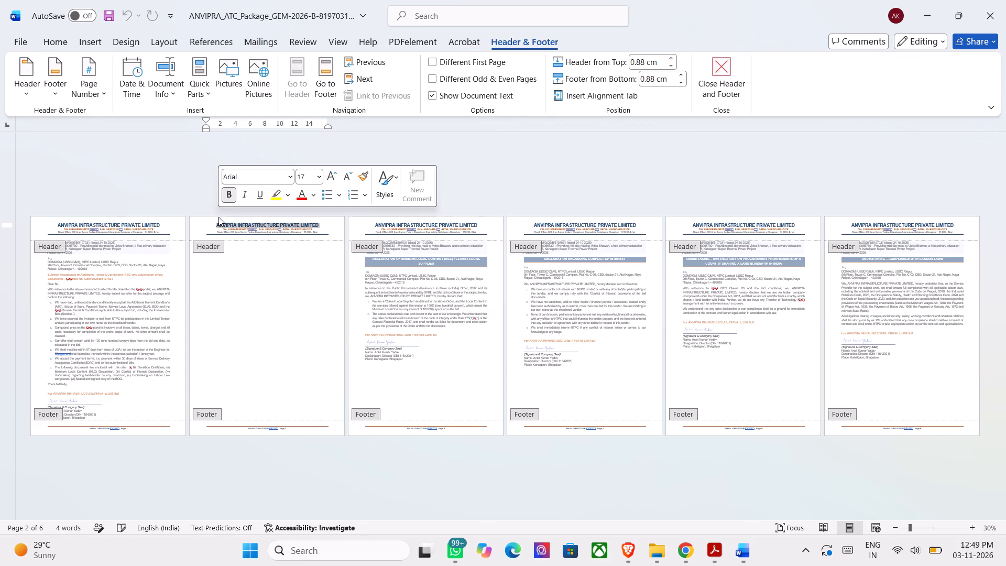
left_click(279, 355)
scroll(279, 355, "up", 2, "ctrl")
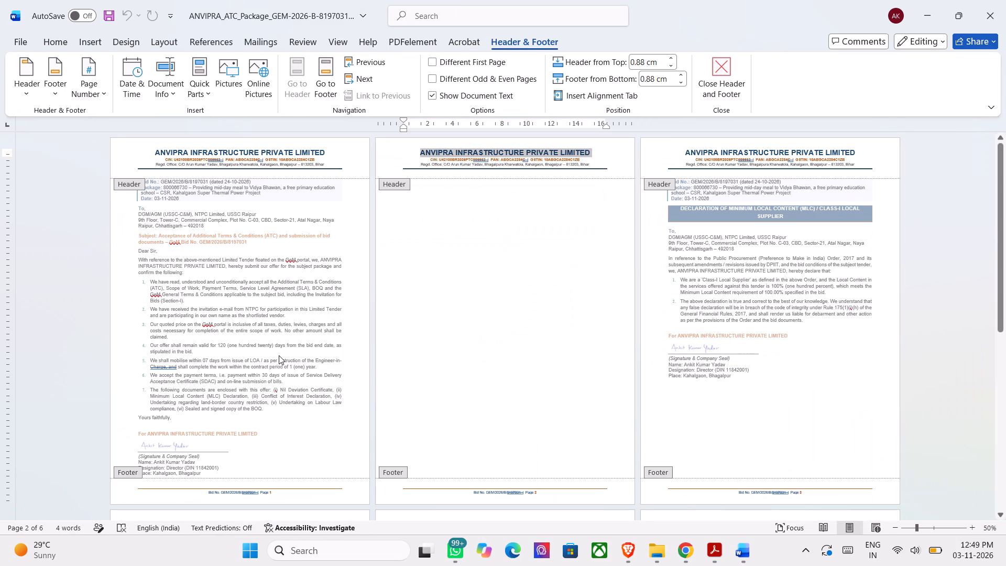
scroll(423, 203, "up", 4, "ctrl")
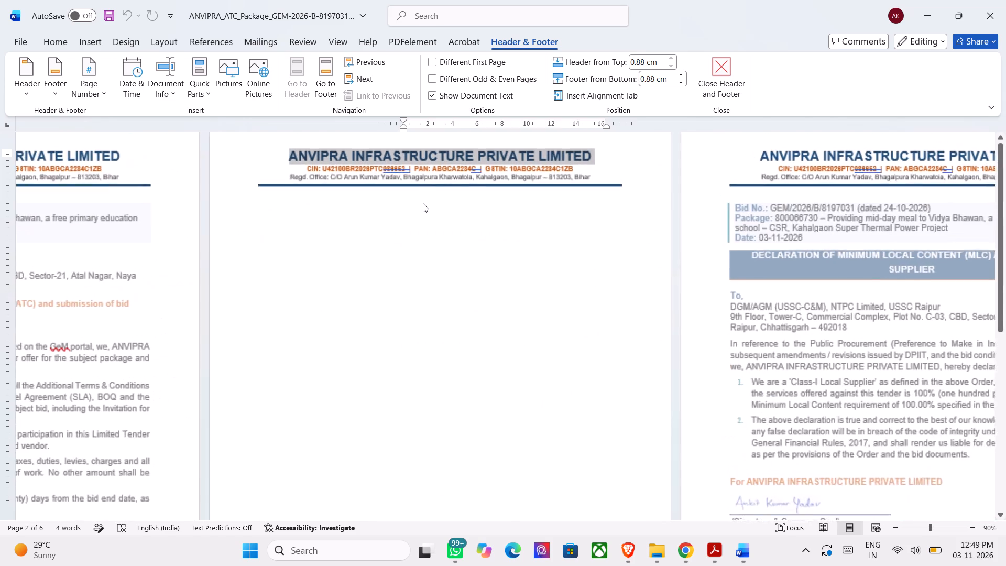
scroll(423, 203, "down", 1, "ctrl")
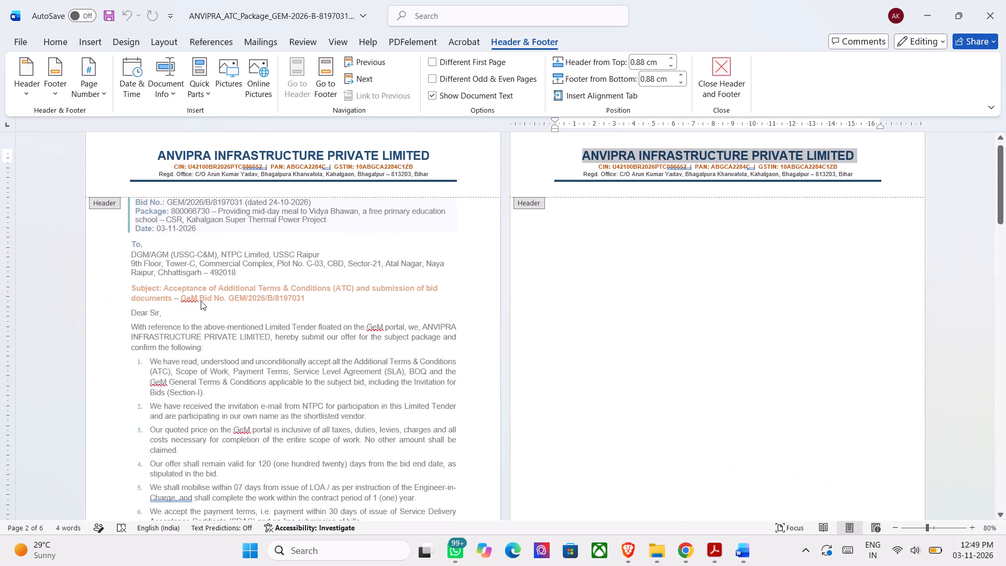
scroll(201, 301, "up", 5, "ctrl")
scroll(363, 397, "up", 3)
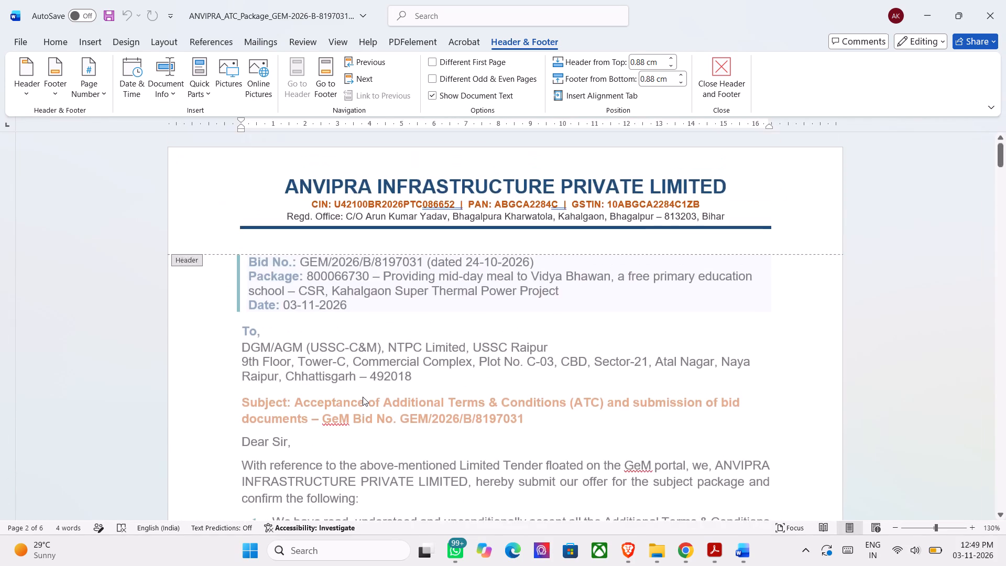
scroll(363, 397, "down", 1)
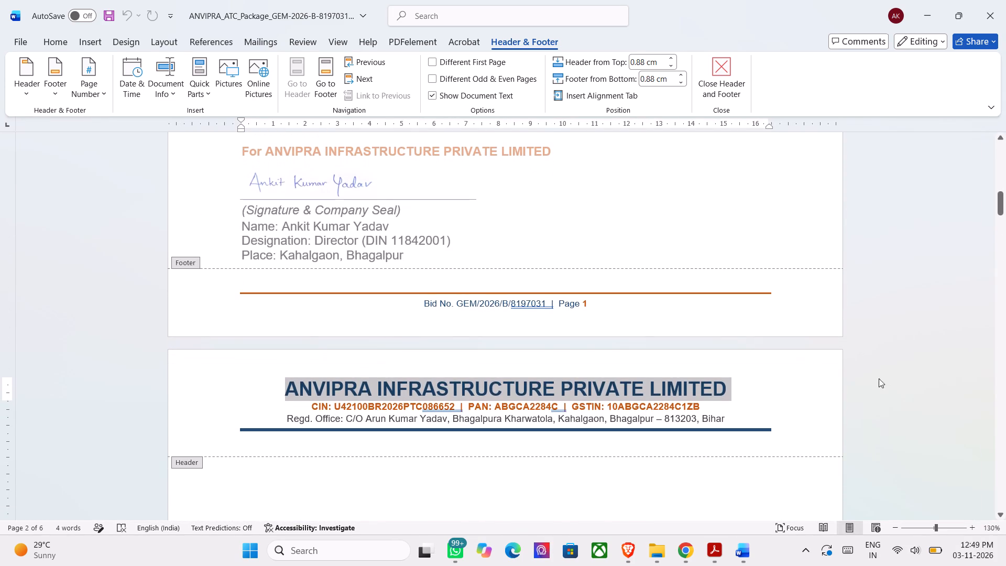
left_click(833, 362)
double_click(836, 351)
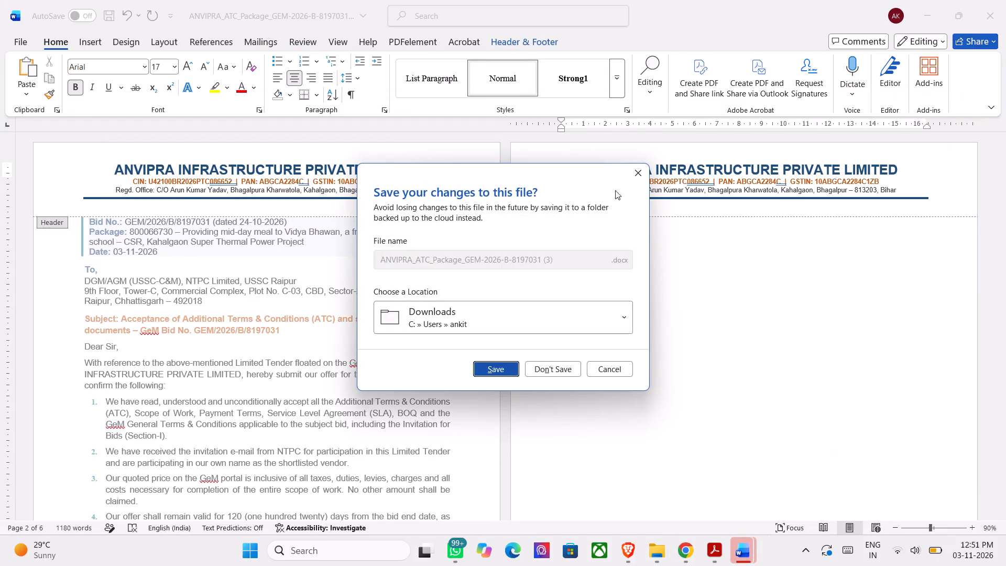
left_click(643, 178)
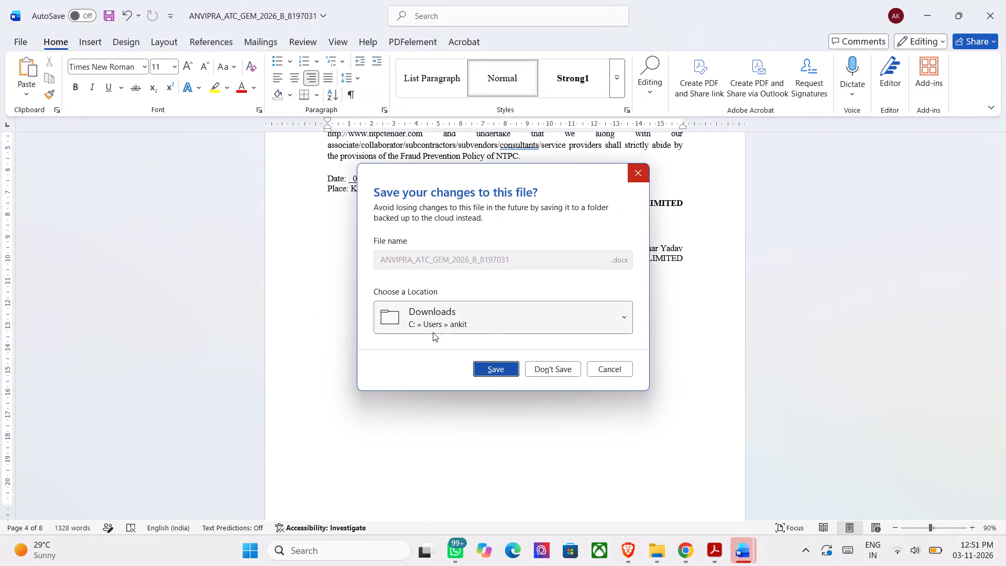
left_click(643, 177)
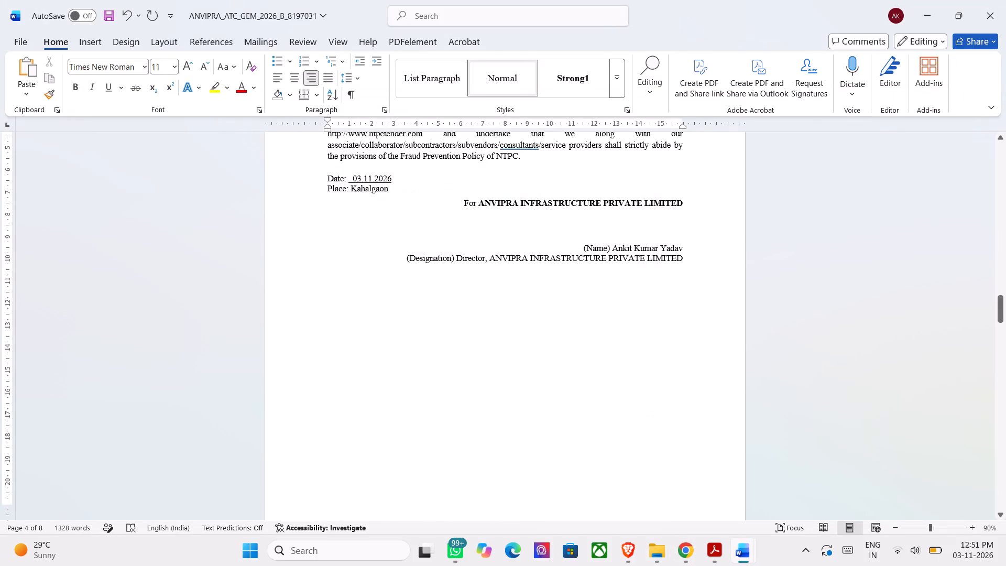
Review the earlier Word document ANVIPRA_ATC_GEM_2026_B_8197031, examining its index page, letterhead, annexures and signature blocks.
scroll(643, 177, "up", 5)
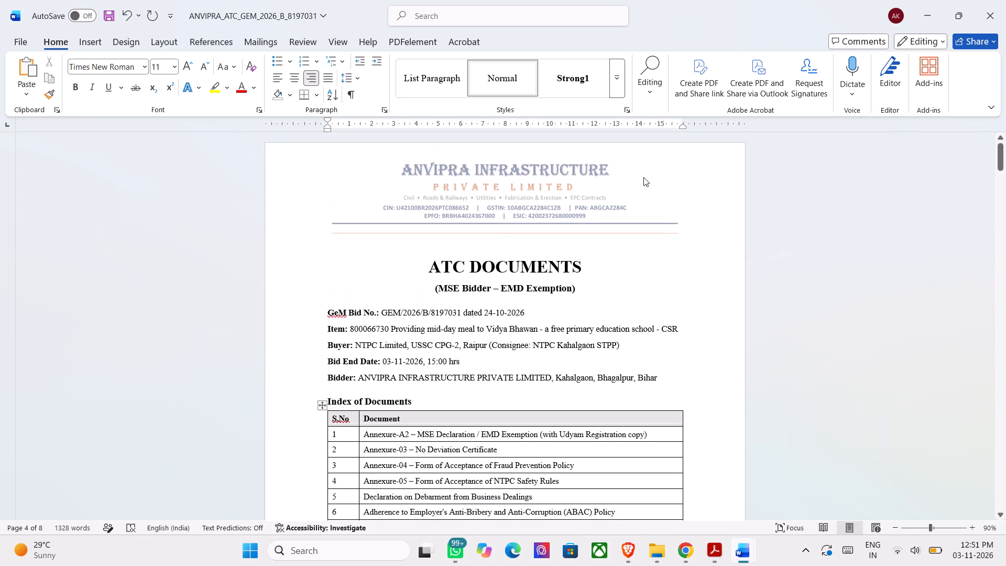
scroll(643, 177, "up", 1)
scroll(643, 177, "down", 1)
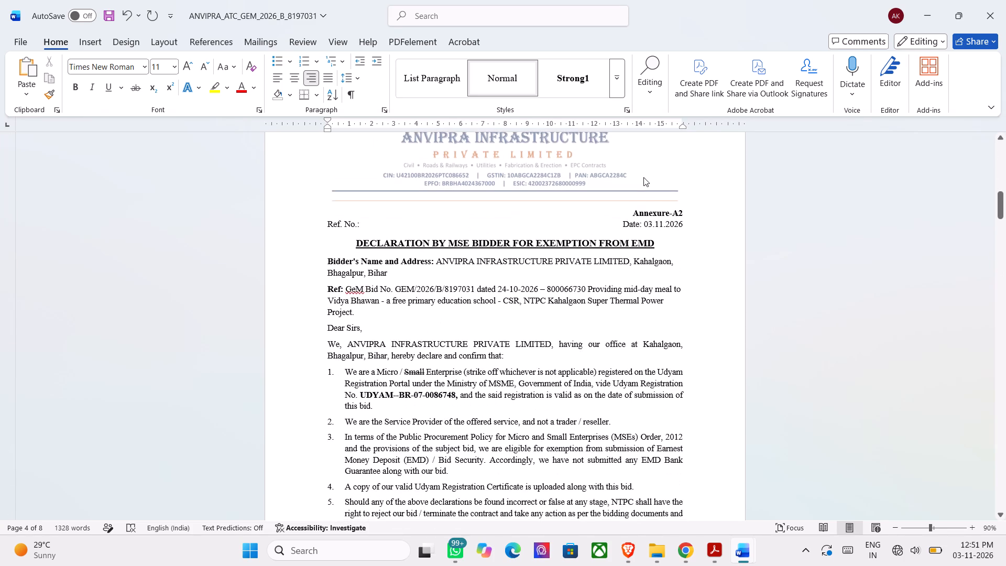
scroll(643, 177, "down", 2)
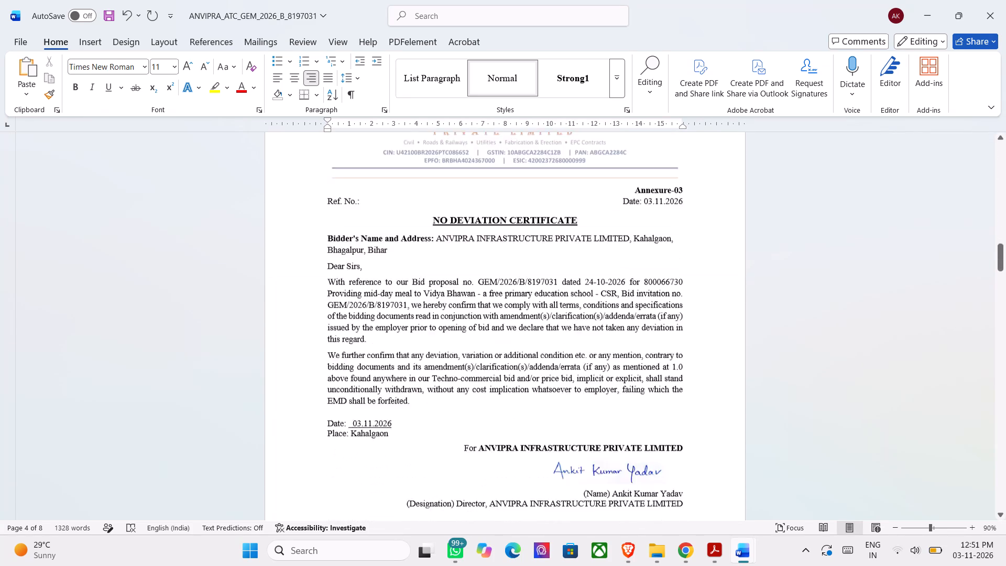
scroll(643, 177, "down", 1)
scroll(643, 177, "up", 1)
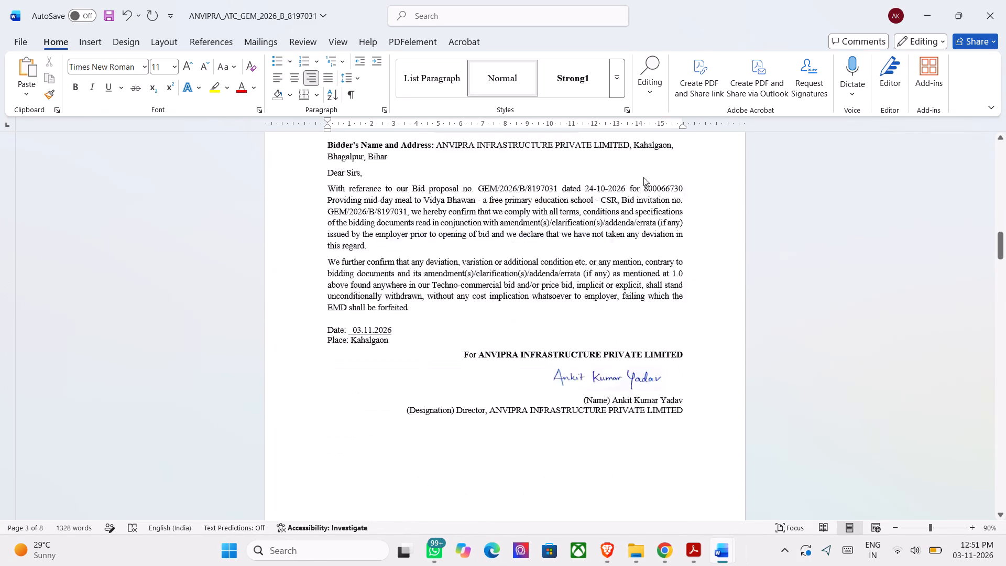
scroll(643, 177, "up", 1)
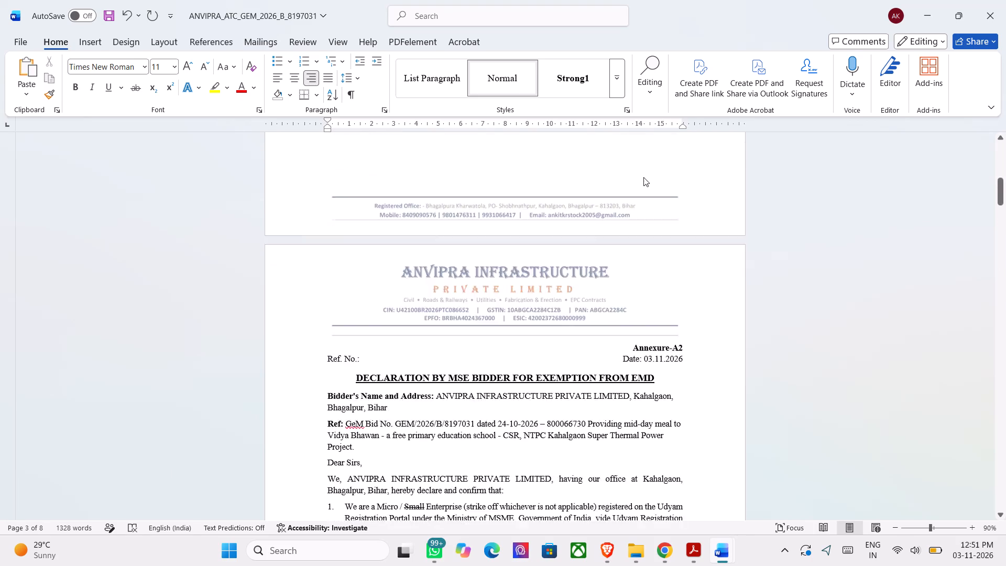
scroll(643, 177, "up", 2)
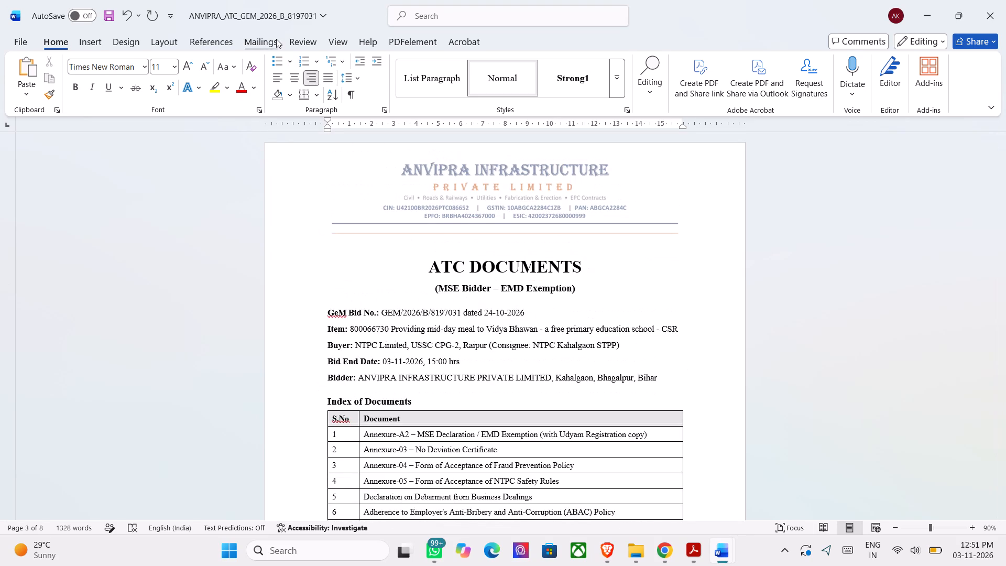
Save the earlier document ANVIPRA_ATC_GEM_2026_B_8197031 and close it.
left_click(99, 17)
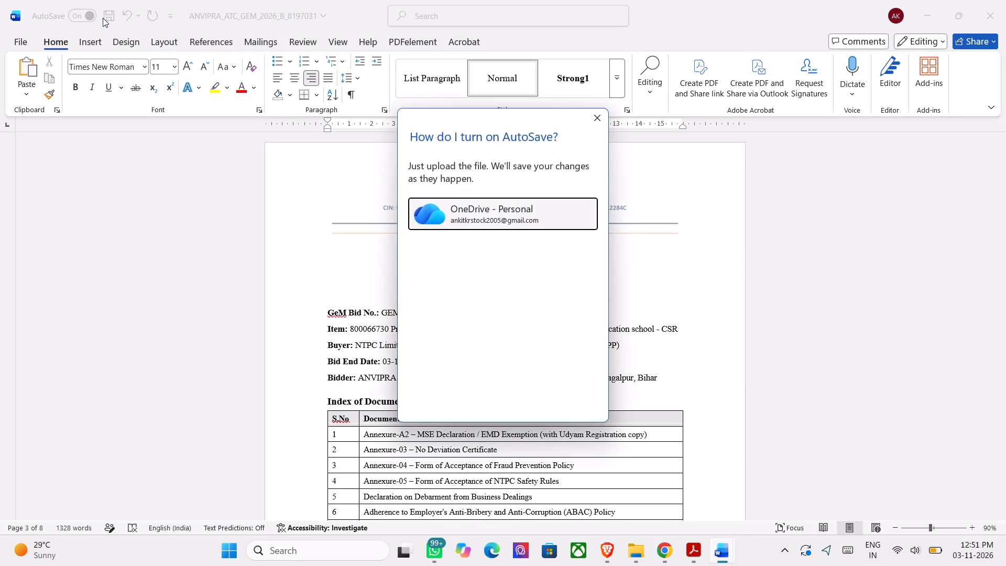
left_click(595, 123)
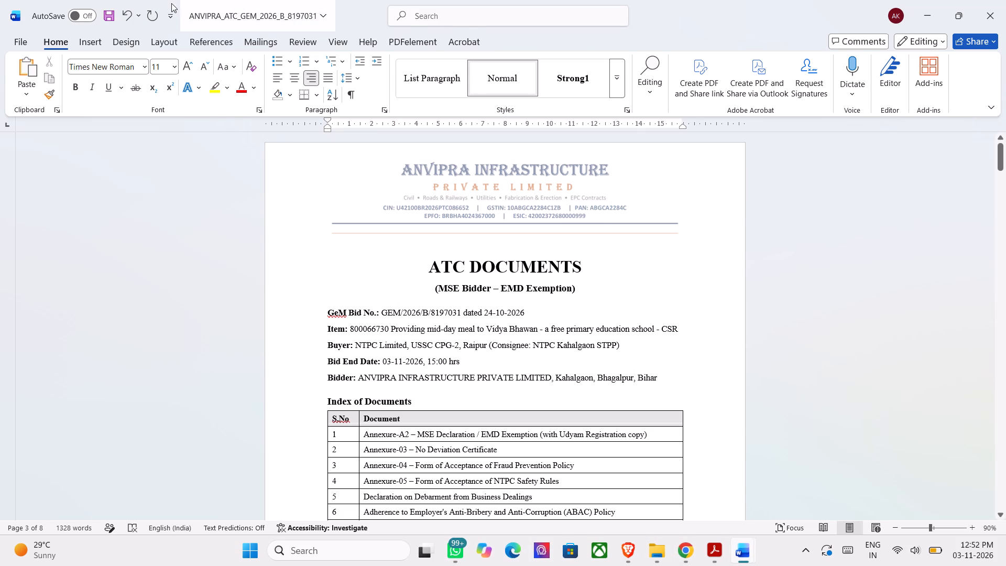
left_click(106, 21)
left_click(1005, 0)
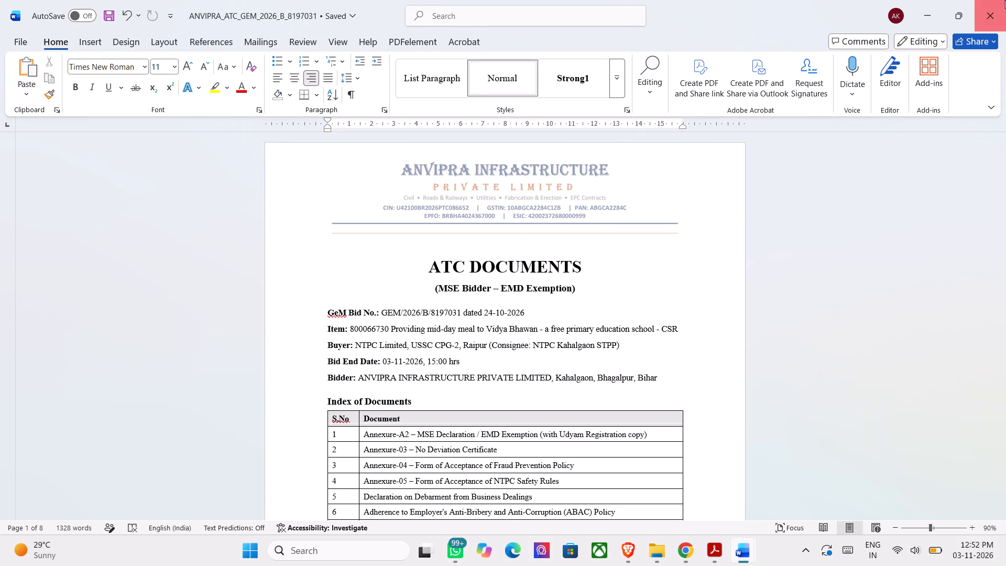
Back out of closing the ATC package and re-examine its pages, including the blank page 2, signature blocks and undertakings.
left_click(1005, 0)
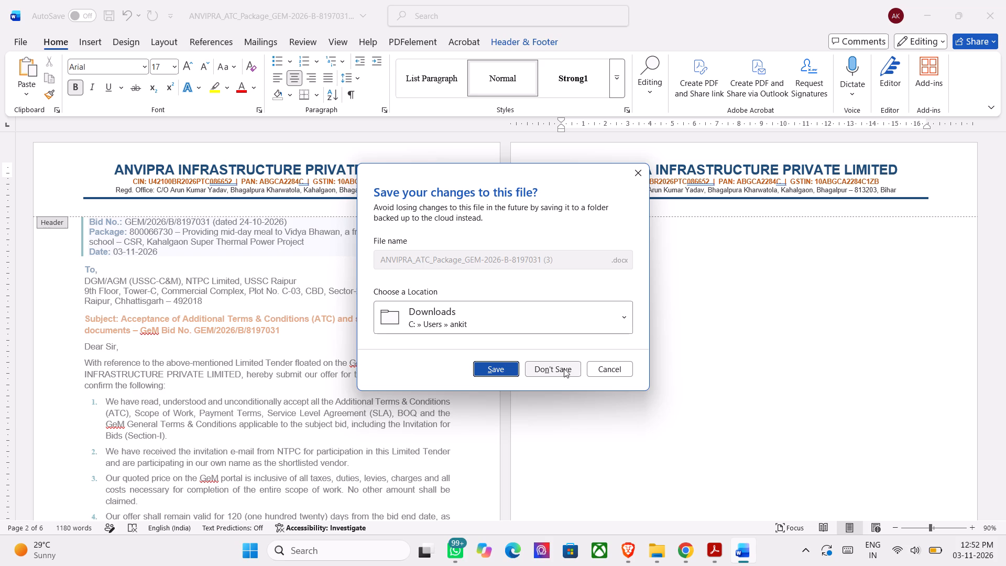
left_click(642, 170)
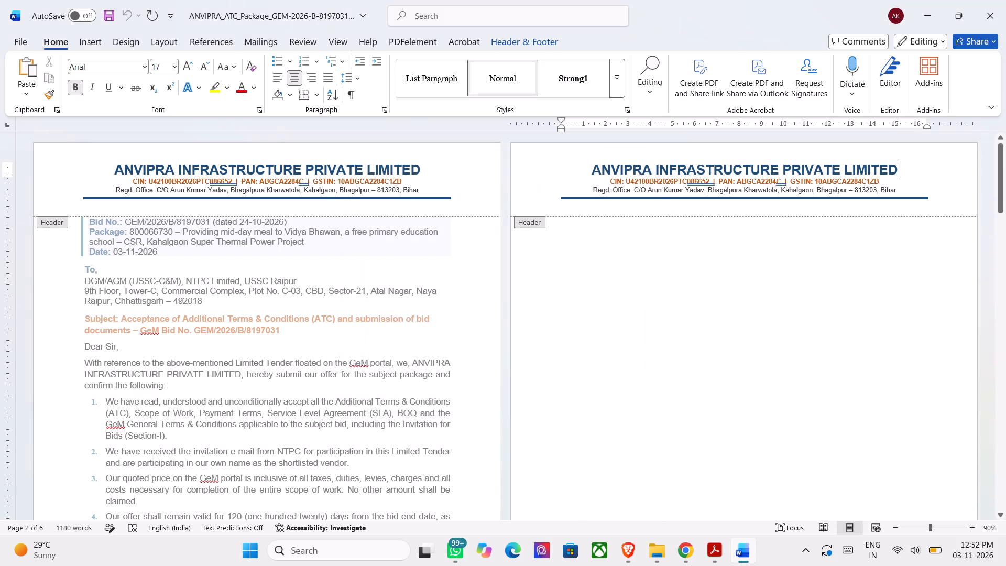
scroll(639, 275, "down", 1)
scroll(639, 275, "up", 1)
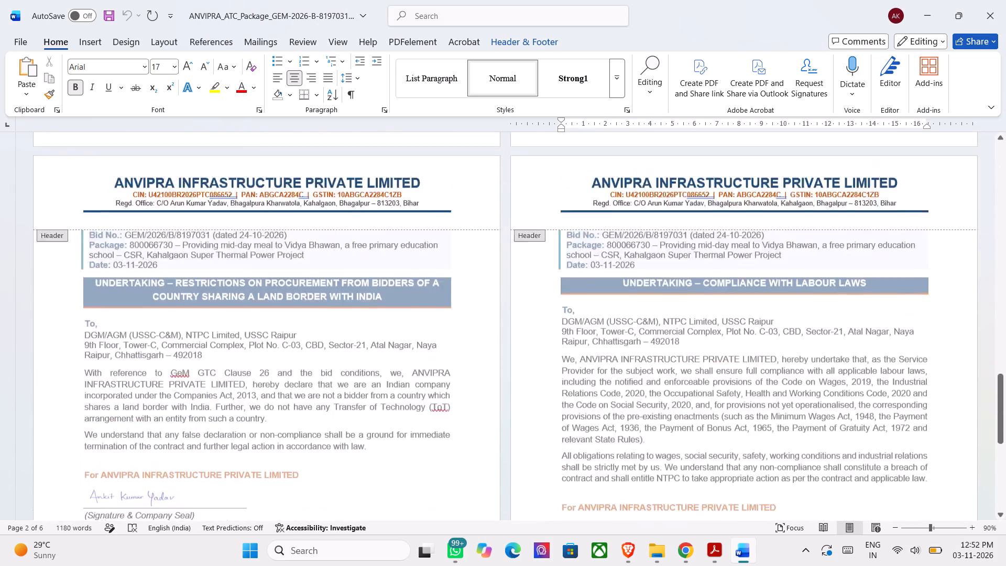
scroll(639, 275, "up", 1)
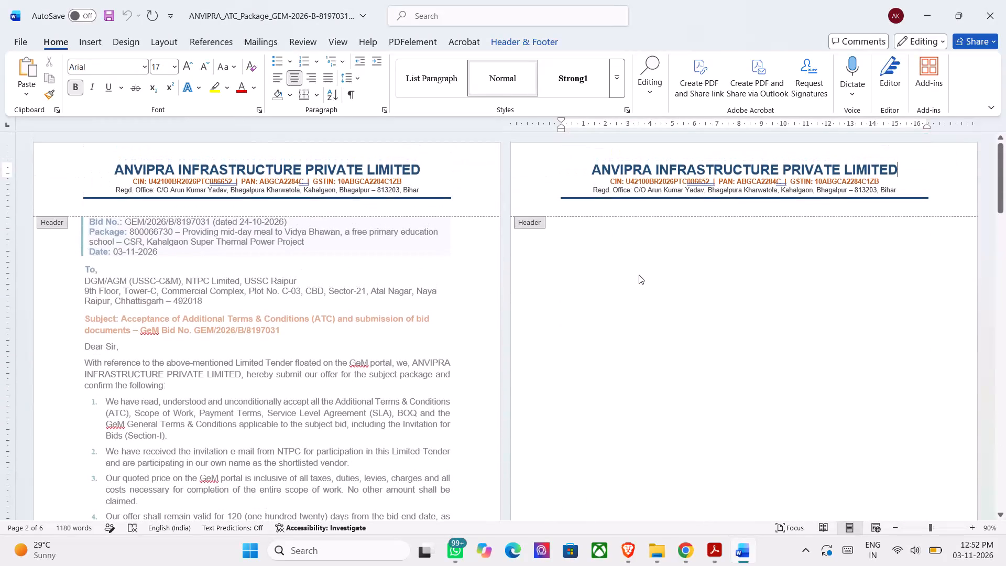
scroll(639, 275, "down", 1)
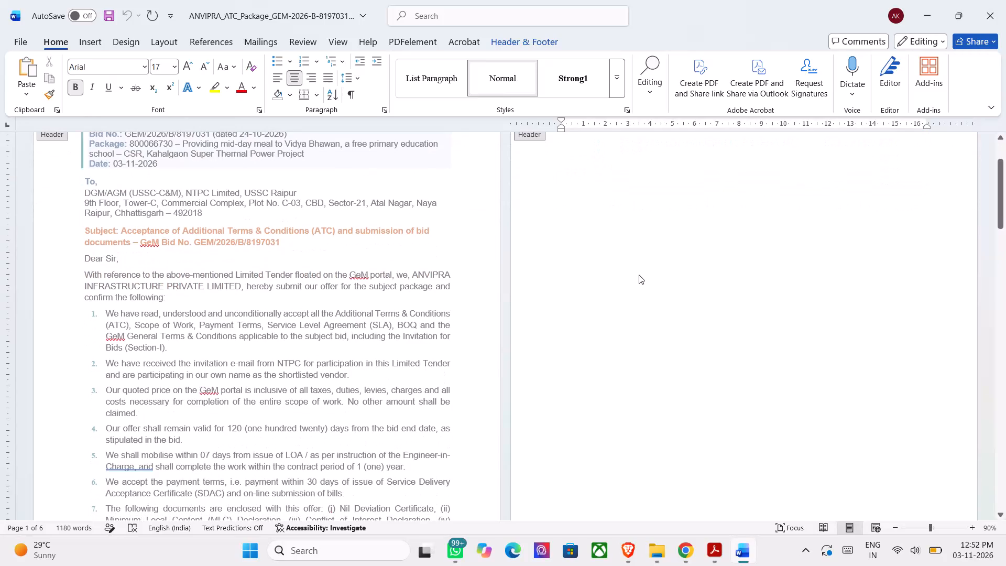
scroll(639, 275, "up", 2)
scroll(639, 275, "down", 1)
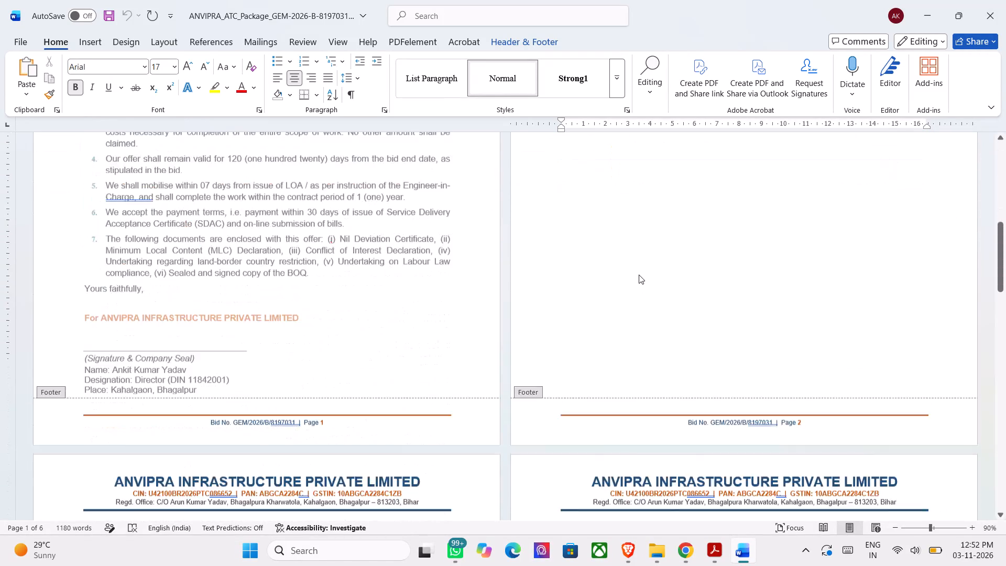
scroll(639, 275, "down", 1)
scroll(639, 275, "up", 1)
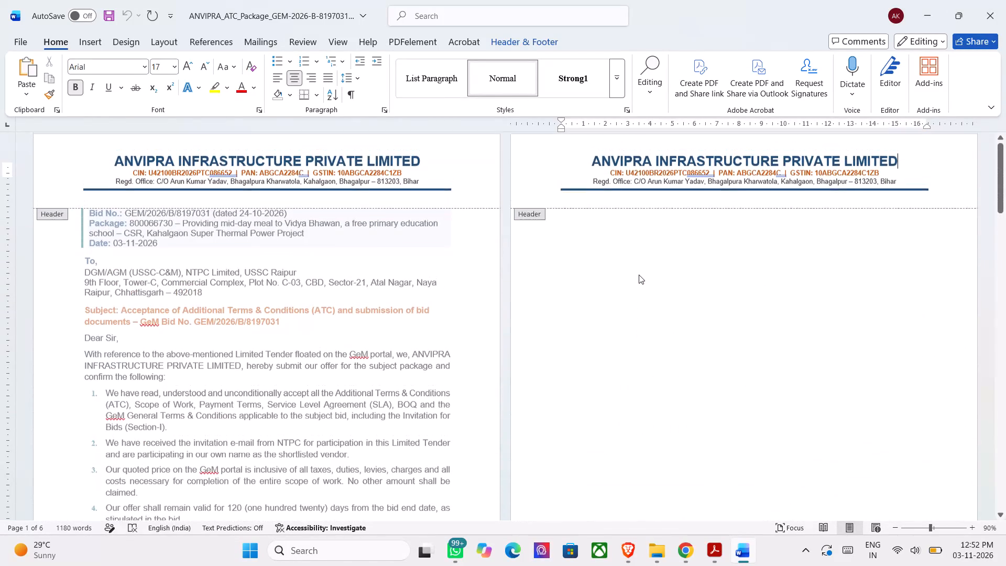
scroll(639, 275, "up", 1)
scroll(639, 275, "down", 1)
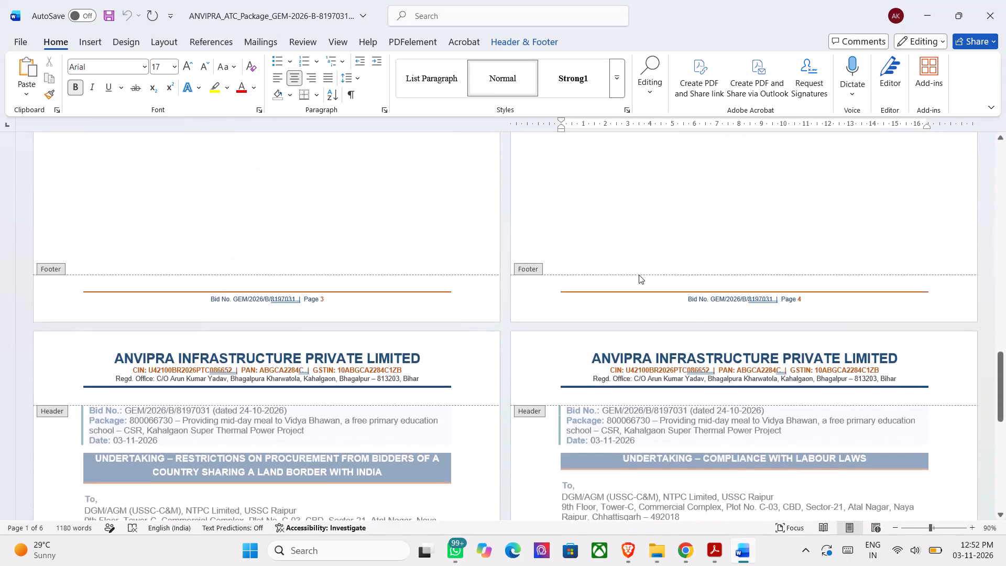
scroll(639, 275, "down", 1)
scroll(639, 275, "up", 2)
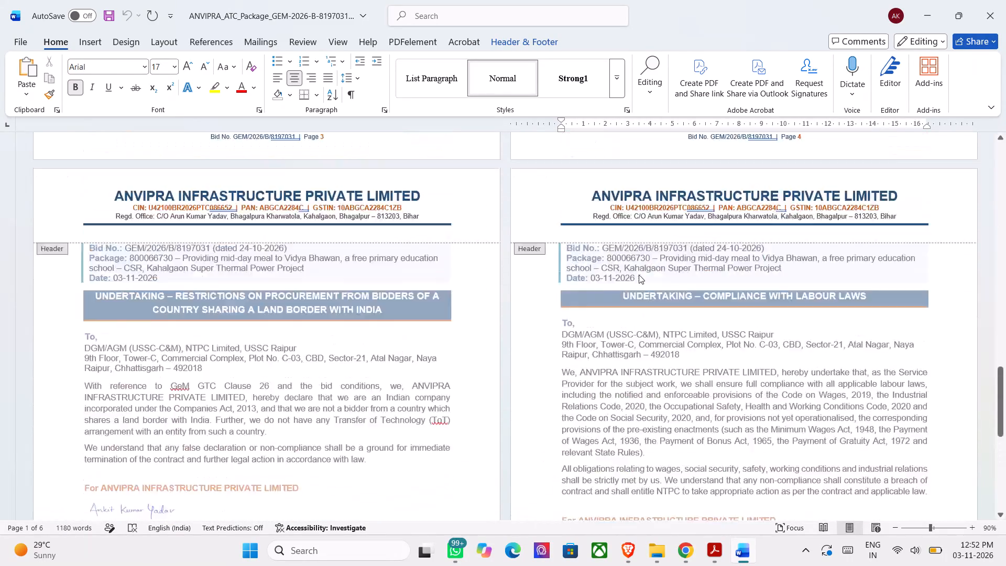
scroll(639, 275, "up", 3)
Save and close the ATC package, and close the Downloads folder window.
left_click(110, 8)
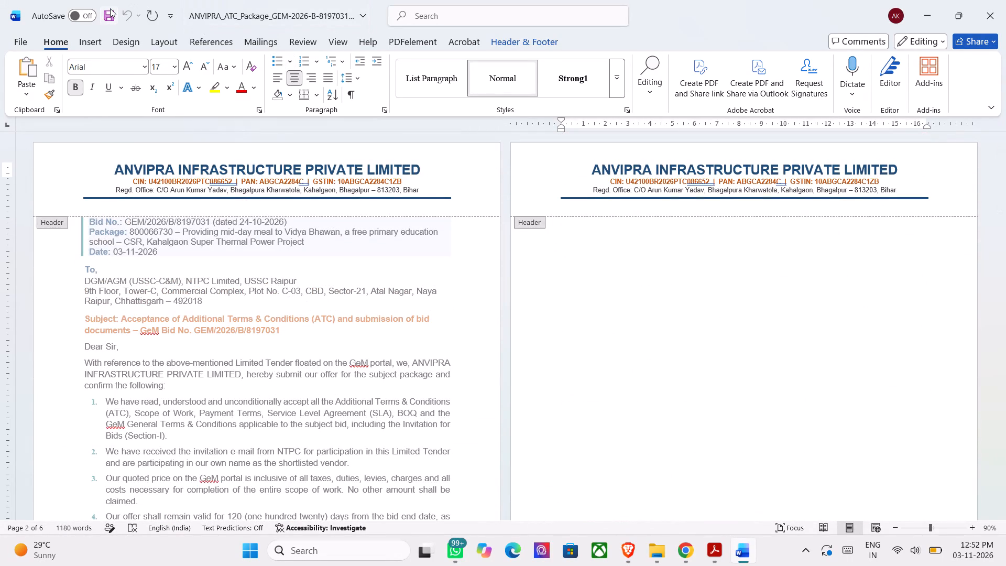
left_click(1005, 0)
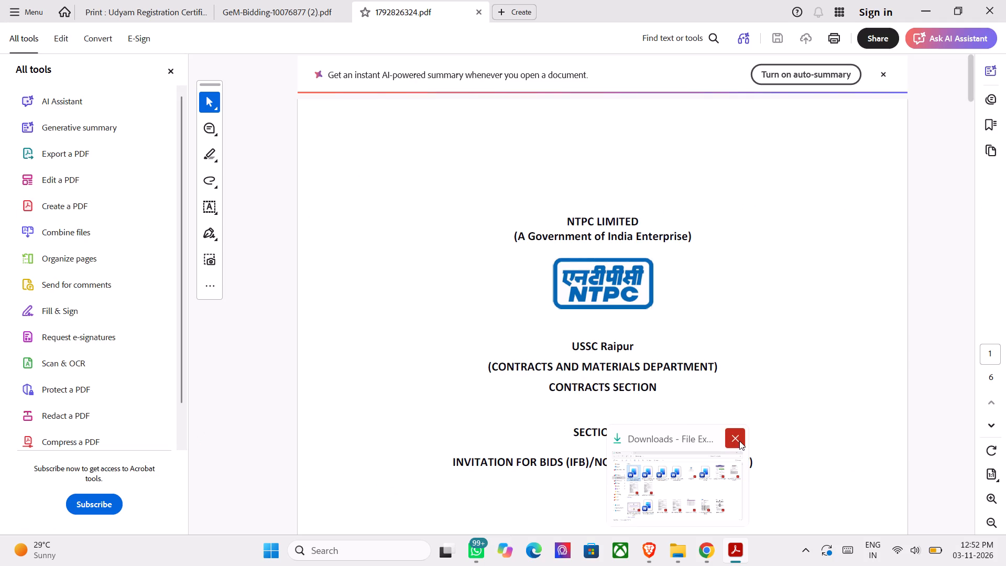
left_click(739, 441)
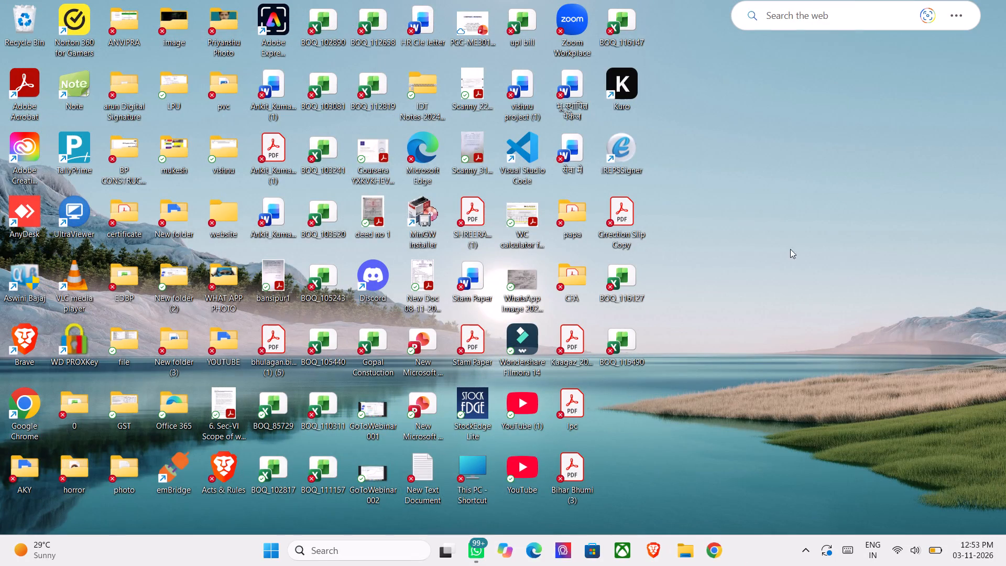
Reopen ANVIPRA_ATC_Package_GEM-2026-B-8197031 (3) from the Downloads folder in Word.
left_click(704, 552)
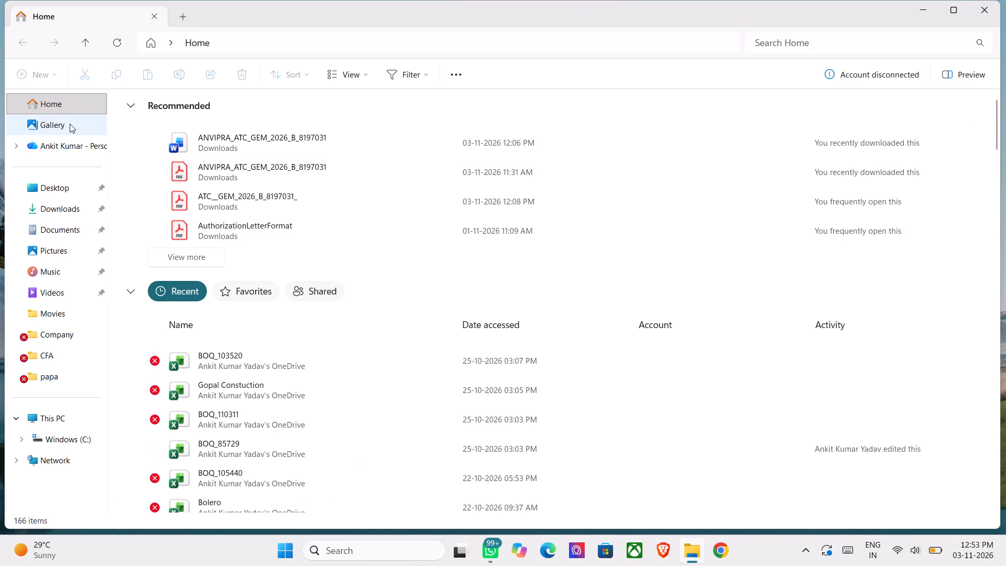
left_click(50, 205)
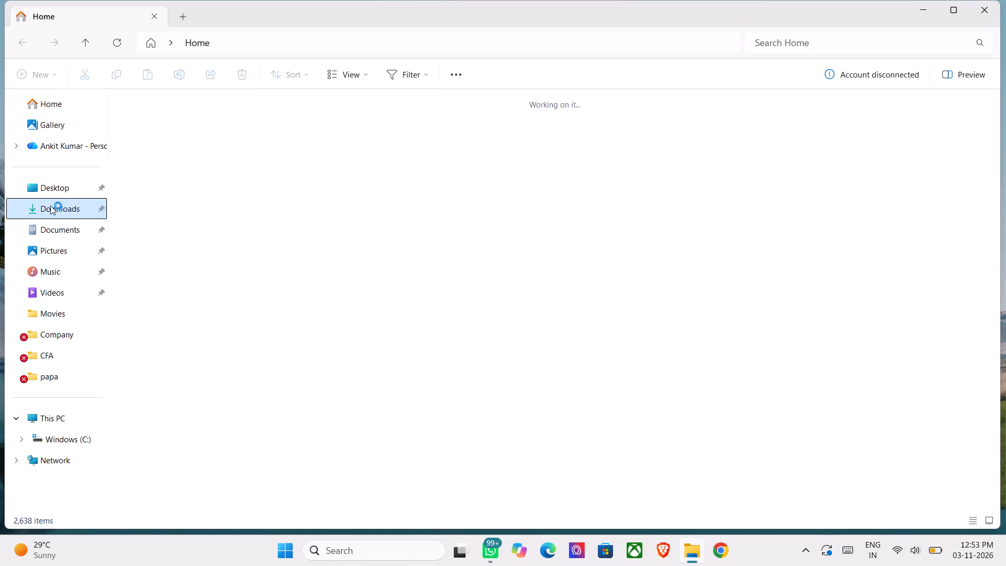
left_click(160, 148)
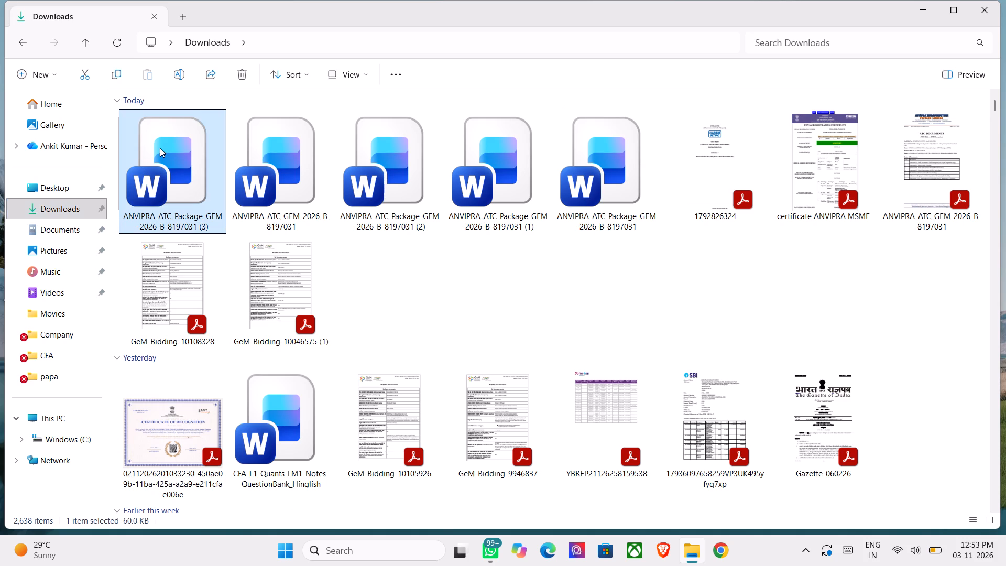
key("Return")
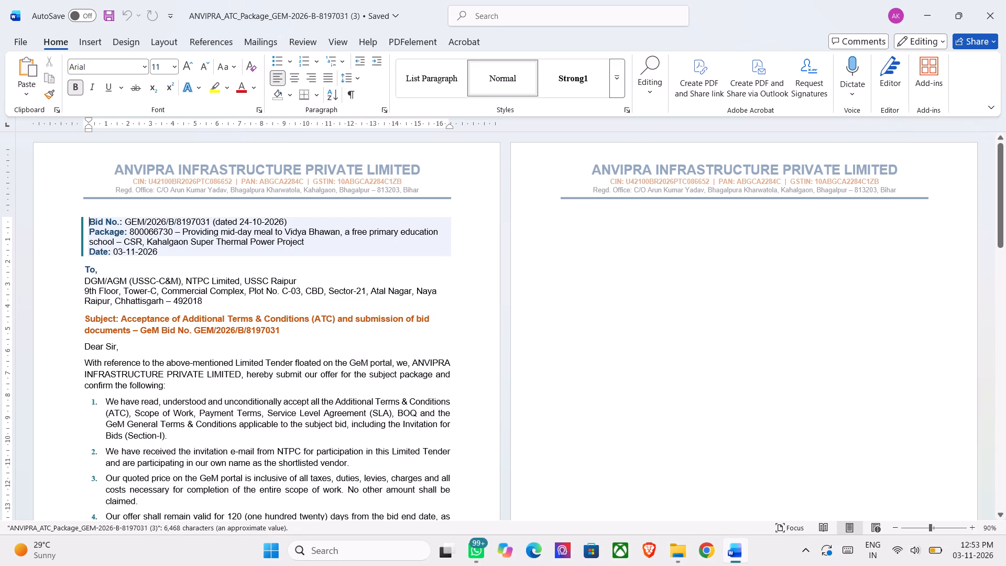
Delete the empty paragraph on page 2 of the ATC package to remove the blank page, and check the adjoining pages.
left_click(671, 311)
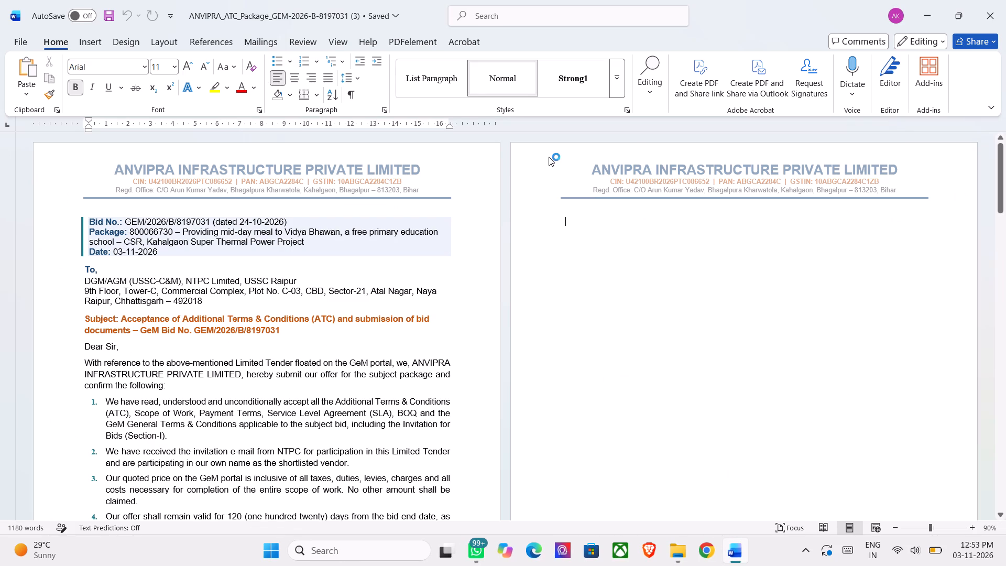
left_click_drag(533, 154, 652, 262)
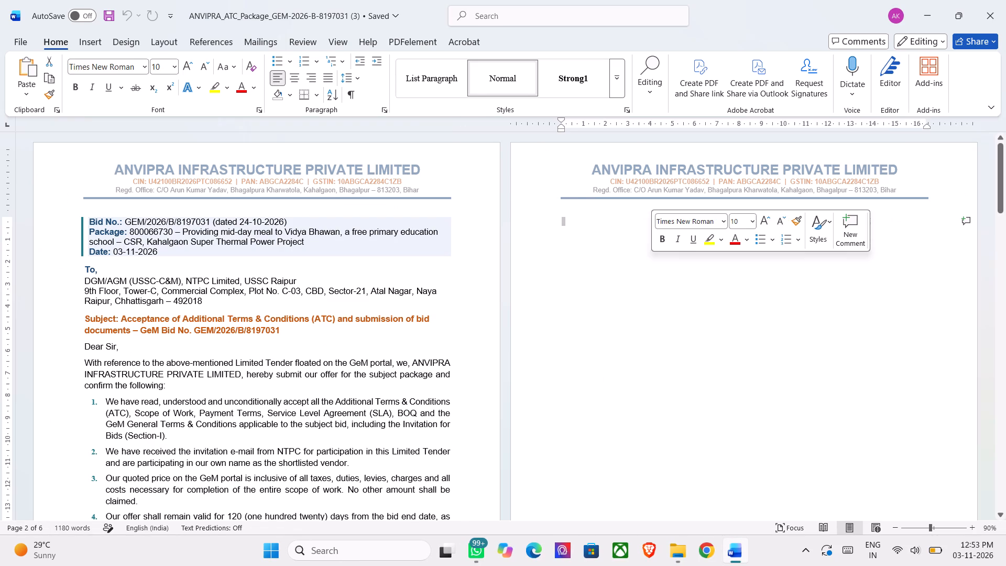
key("Delete")
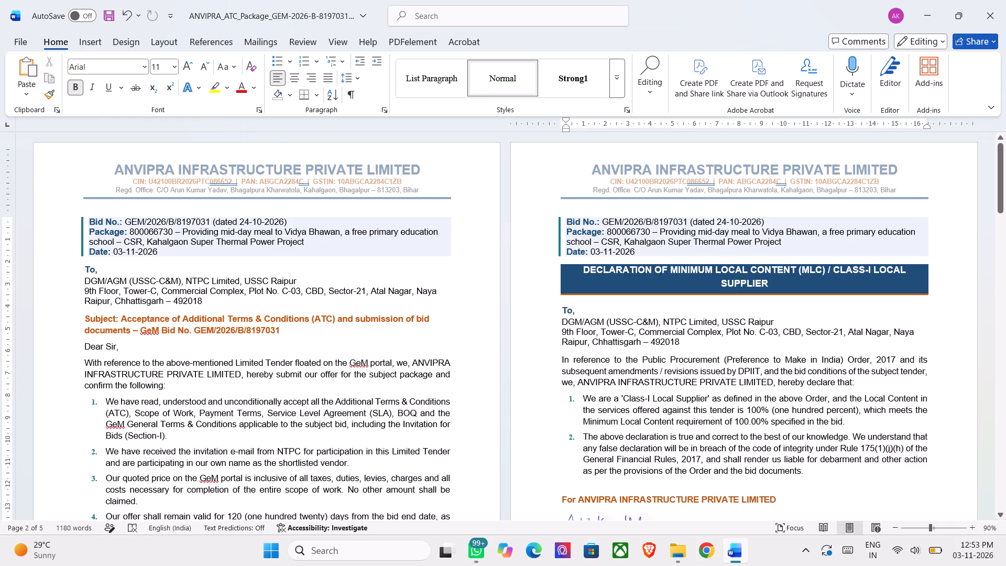
scroll(596, 315, "down", 1)
scroll(596, 315, "up", 2)
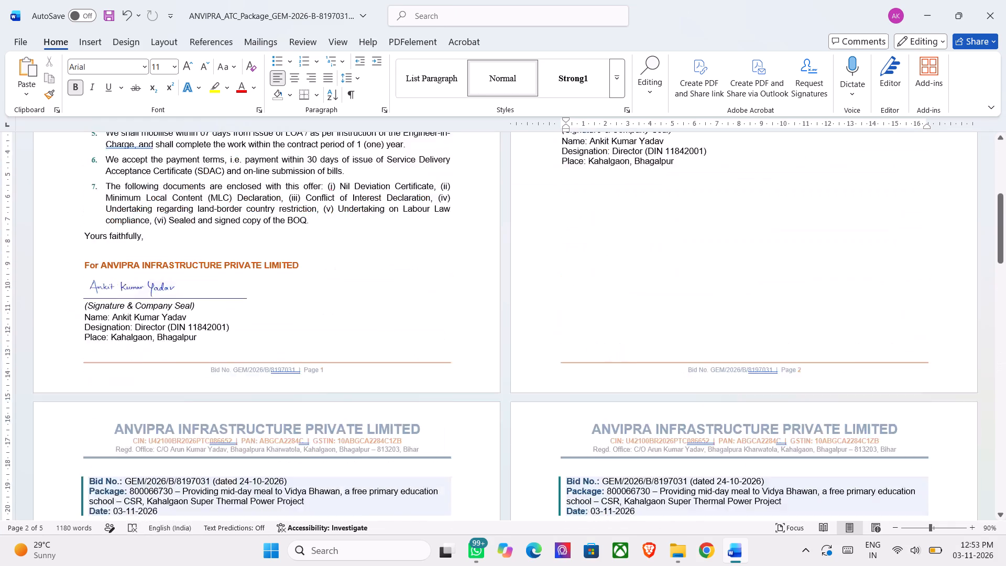
Review every page of the ATC package, from the acceptance letter to the labour-law undertaking, checking page layout and signature blocks.
scroll(596, 315, "up", 1)
scroll(596, 315, "down", 1)
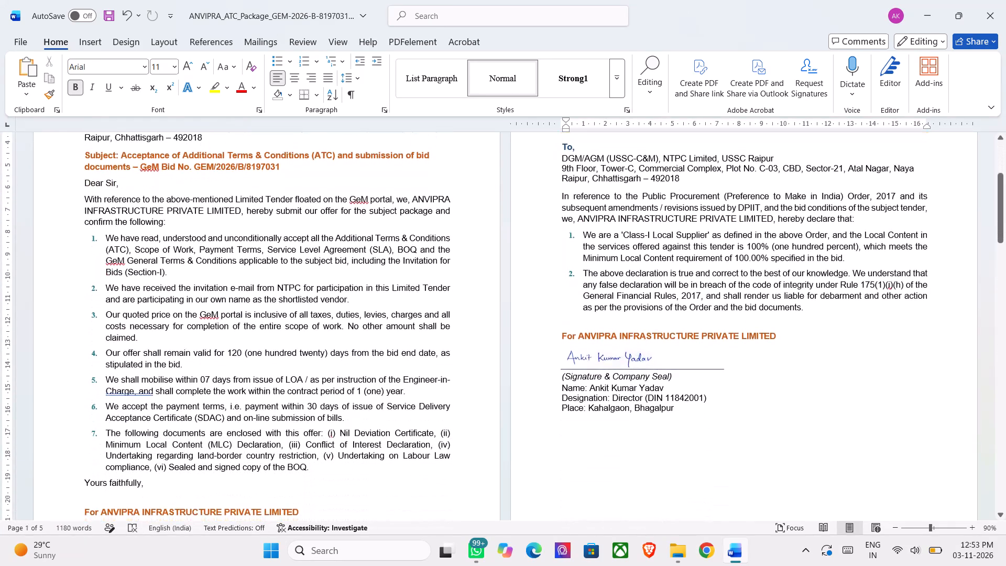
scroll(596, 315, "down", 1)
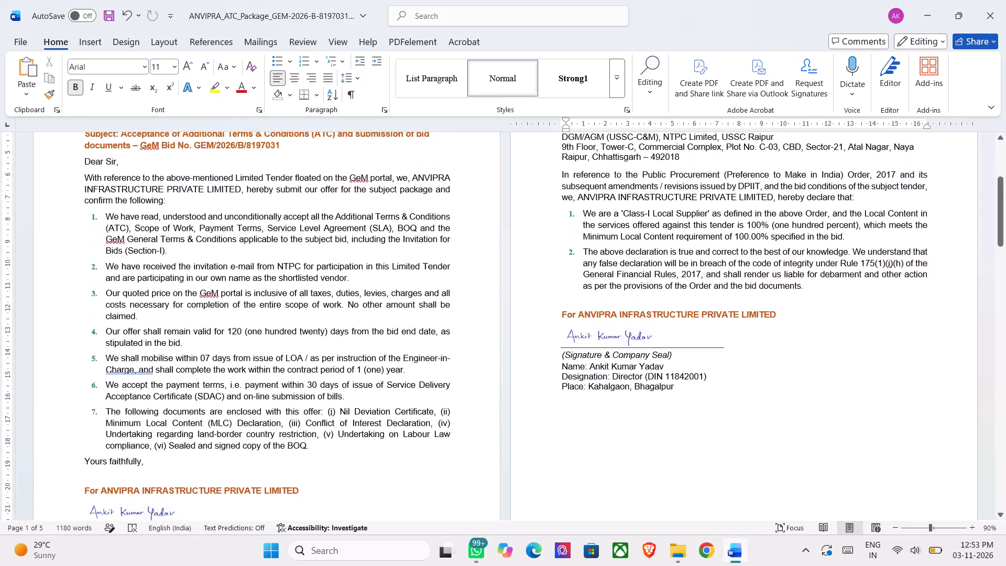
scroll(596, 315, "down", 1)
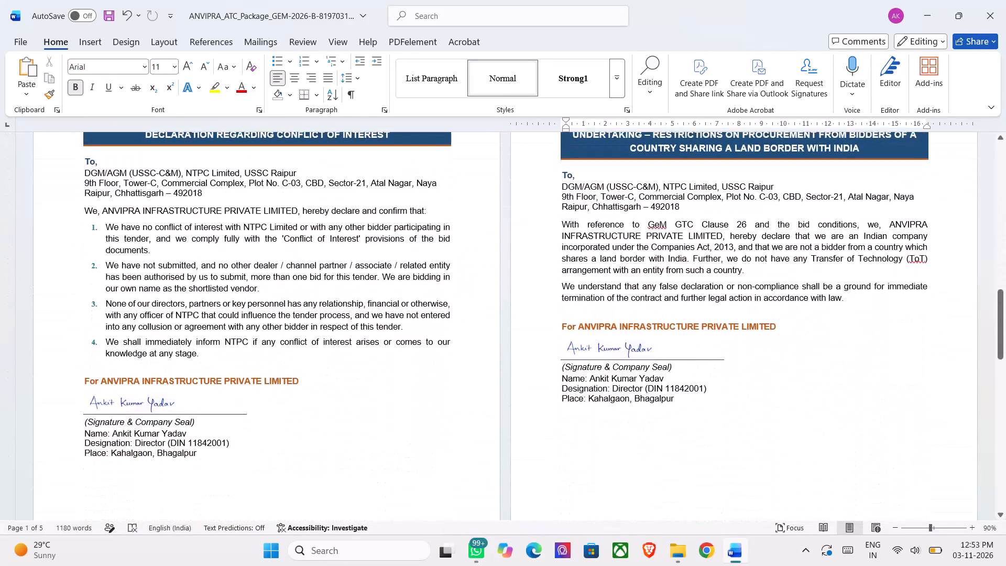
scroll(596, 315, "down", 1)
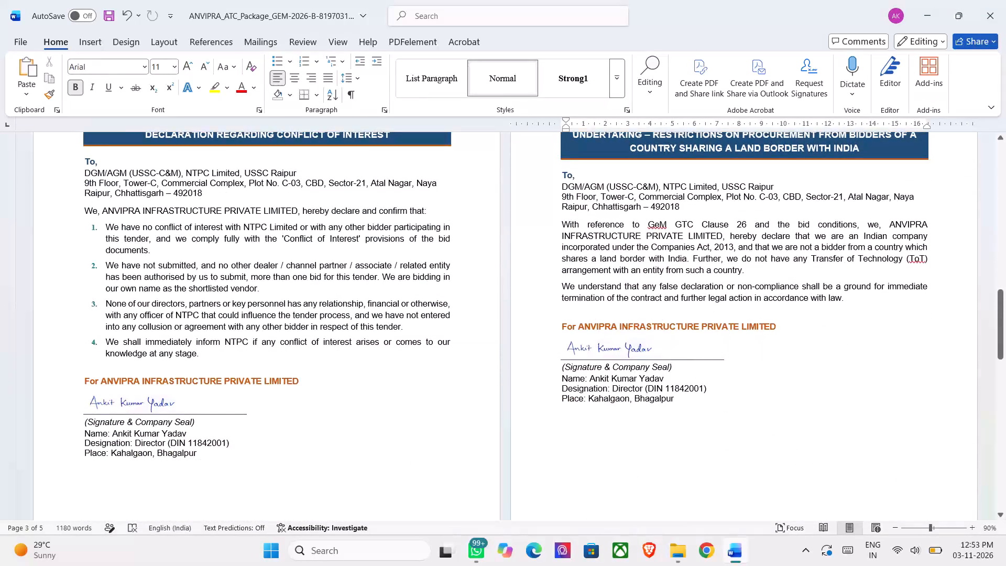
scroll(596, 315, "down", 1)
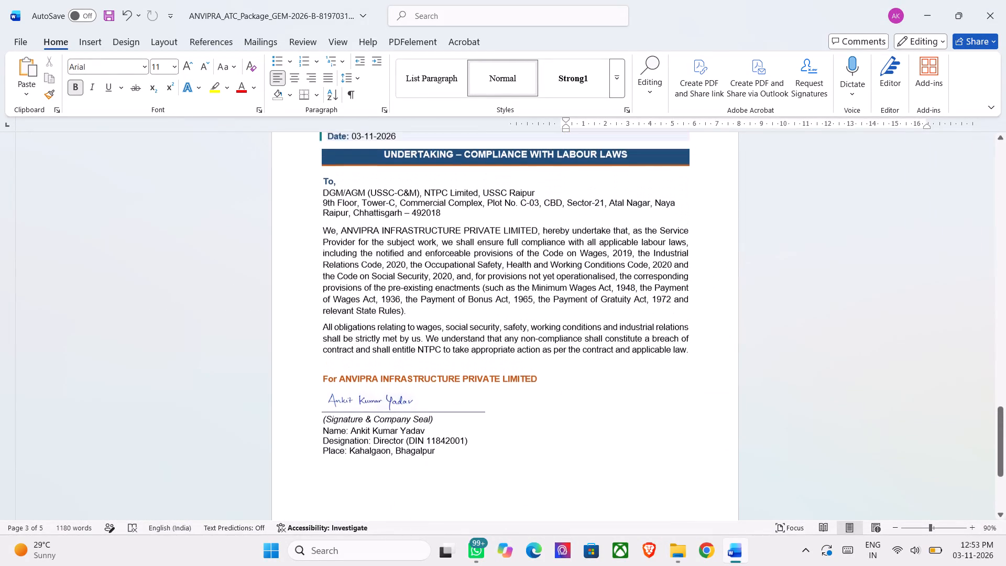
scroll(596, 315, "down", 1)
scroll(596, 315, "up", 1)
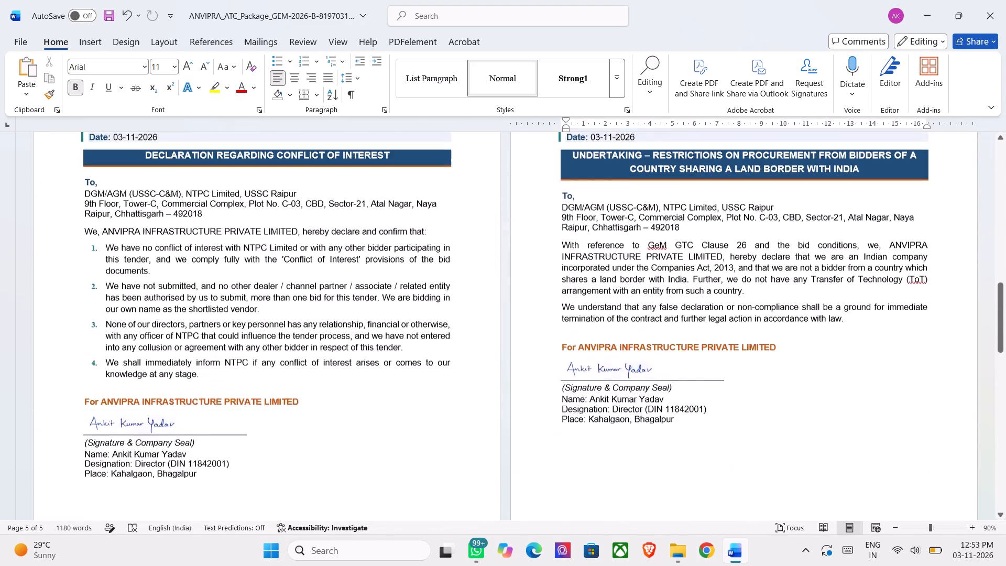
scroll(596, 315, "up", 2)
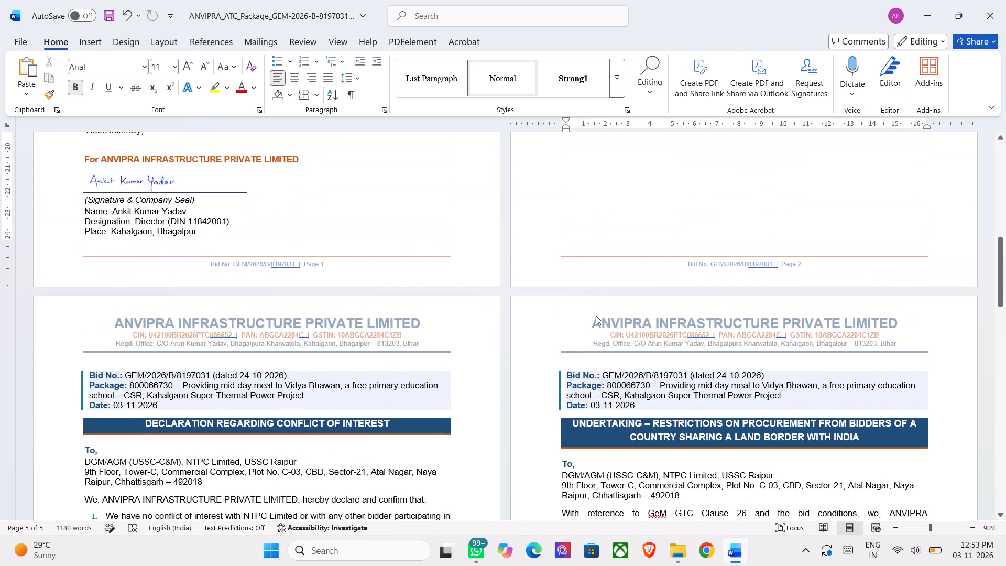
scroll(596, 315, "up", 1)
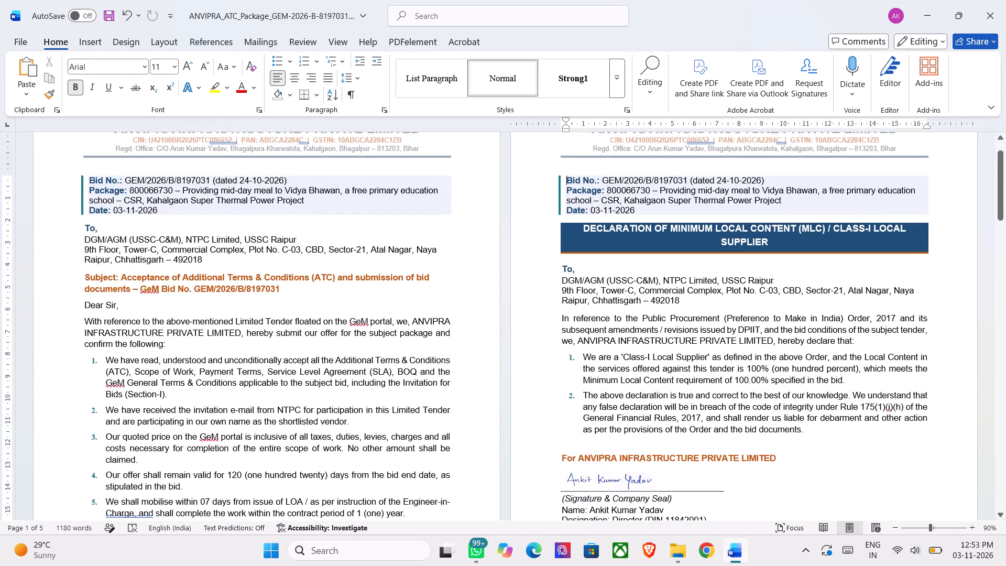
scroll(596, 315, "down", 1)
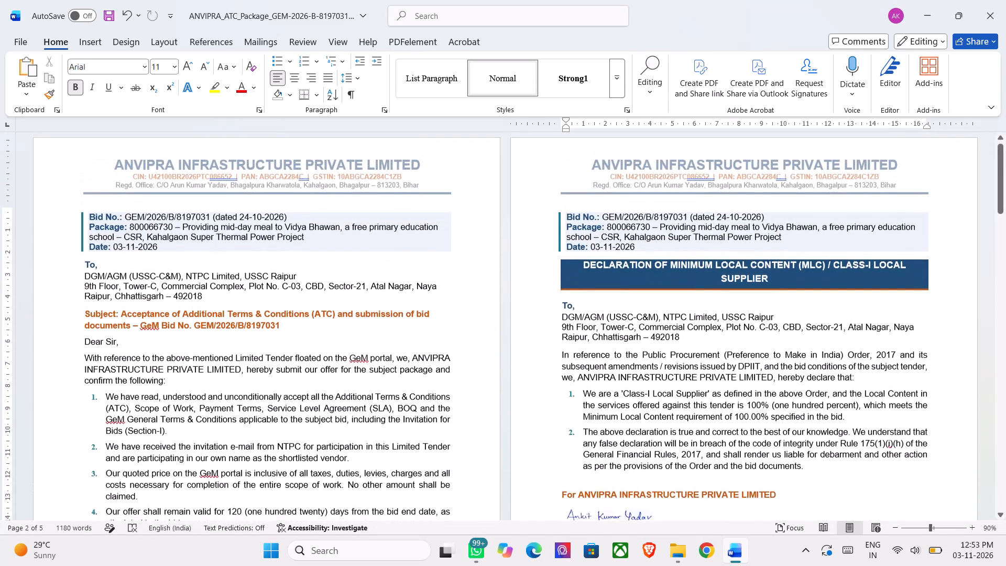
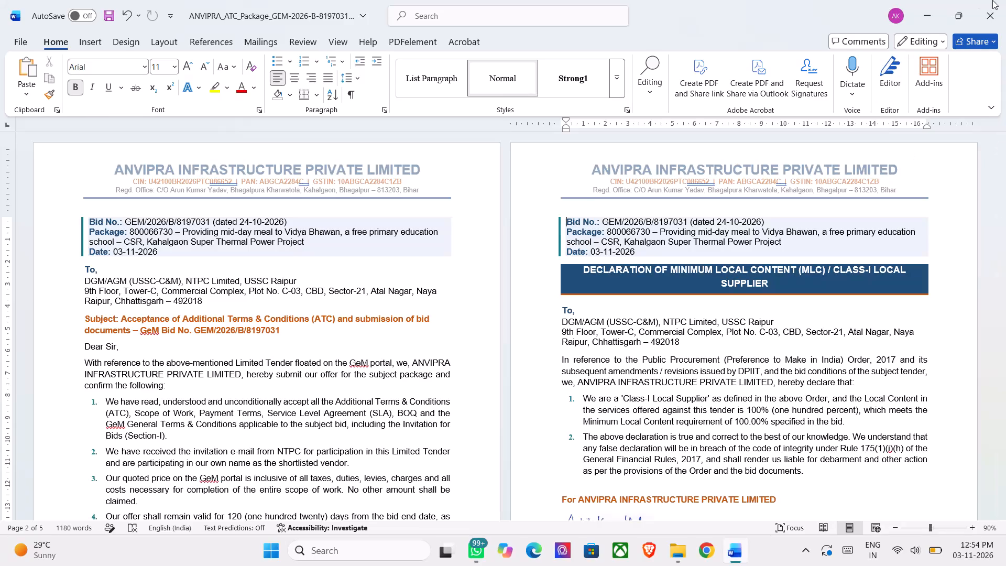
Close the ATC package document without saving the changes.
left_click(992, 0)
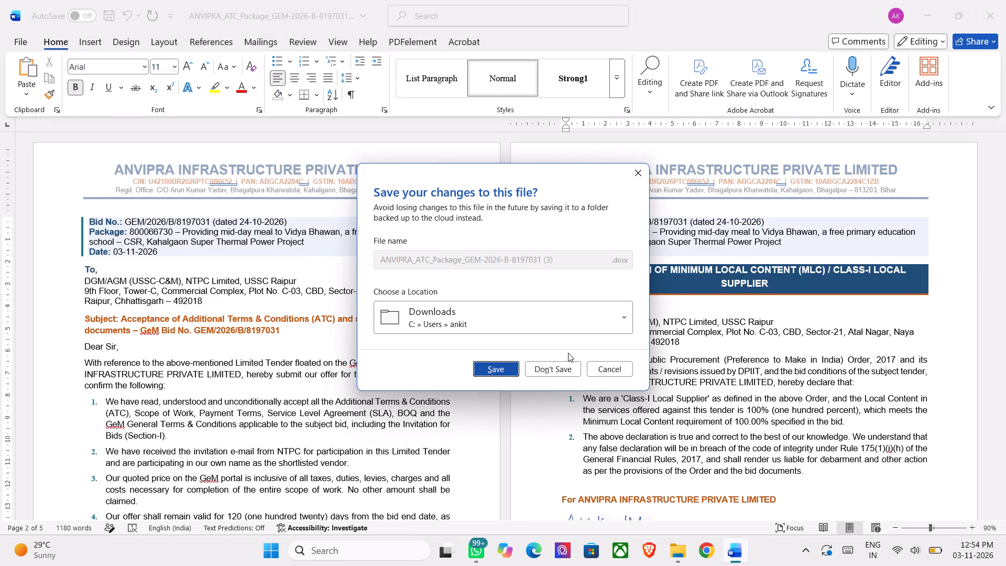
left_click(566, 368)
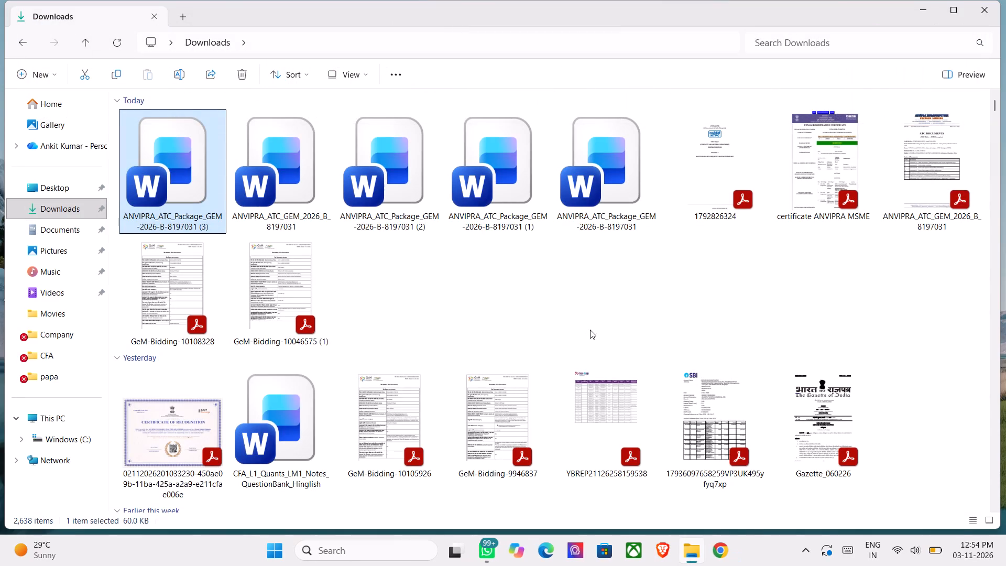
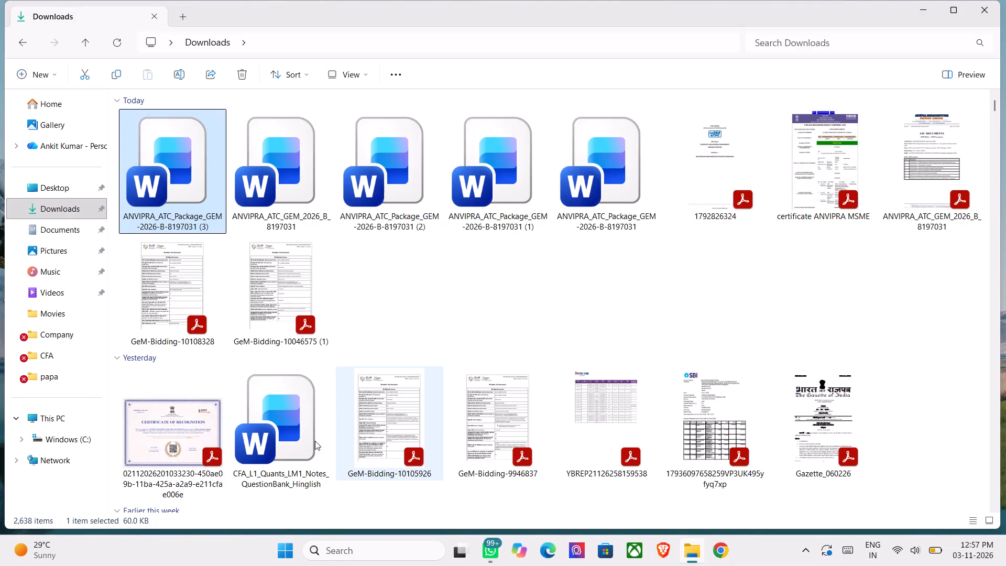
Copy the Certificate of Recognition PDF from the Downloads folder.
left_click(181, 437)
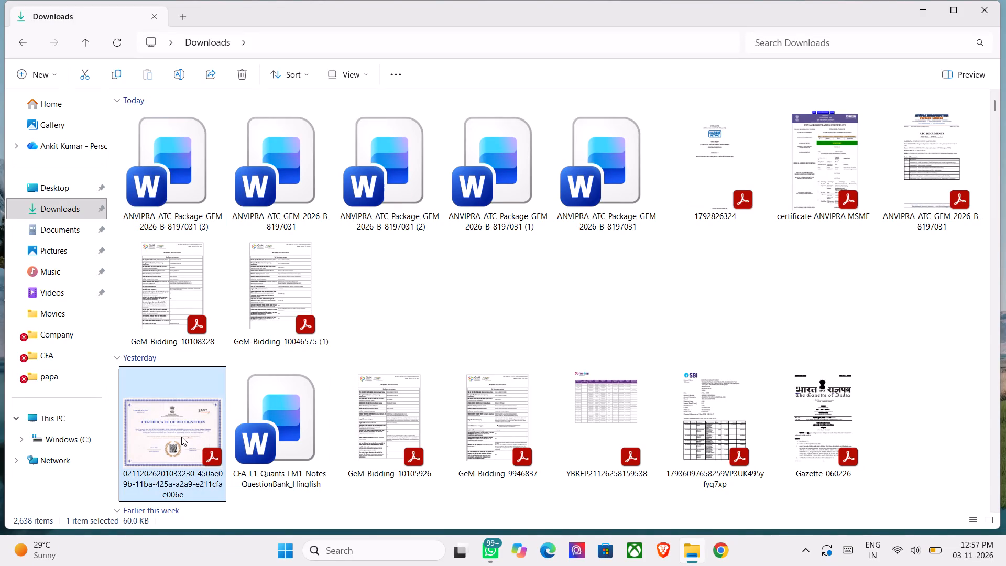
key("ctrl+c")
Create a folder named "startup india" inside the ANVIPRA folder on the Desktop.
left_click(69, 183)
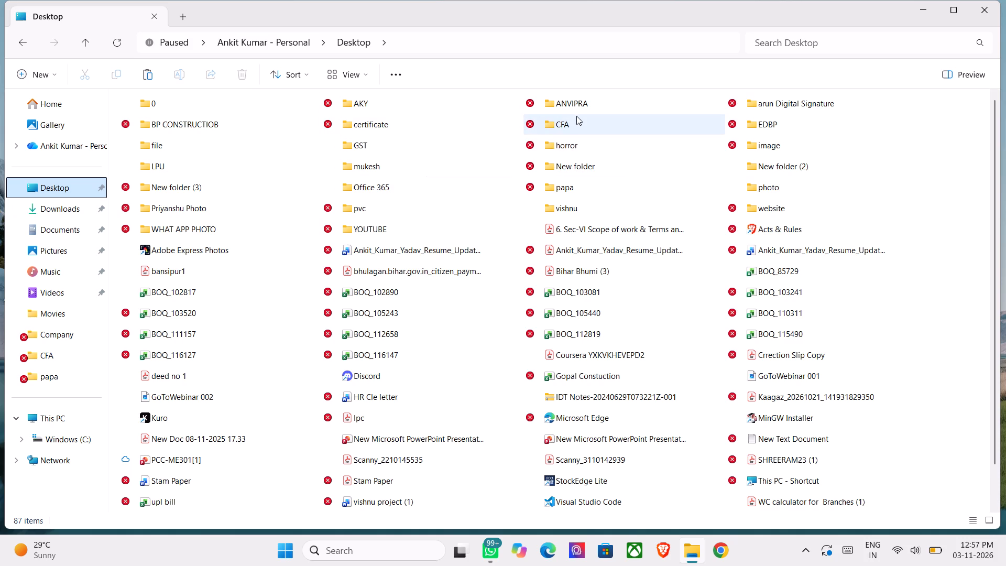
left_click(593, 101)
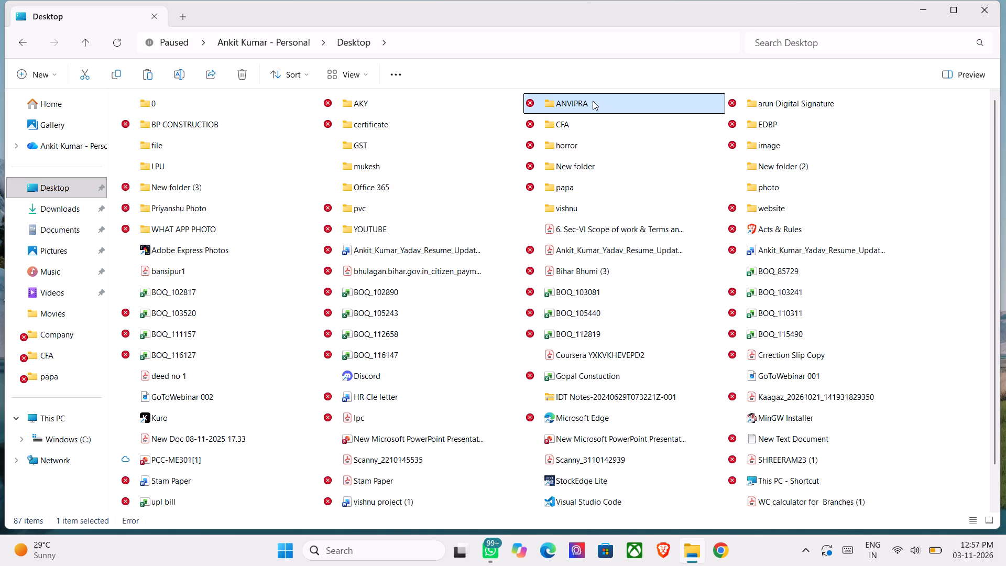
key("Return")
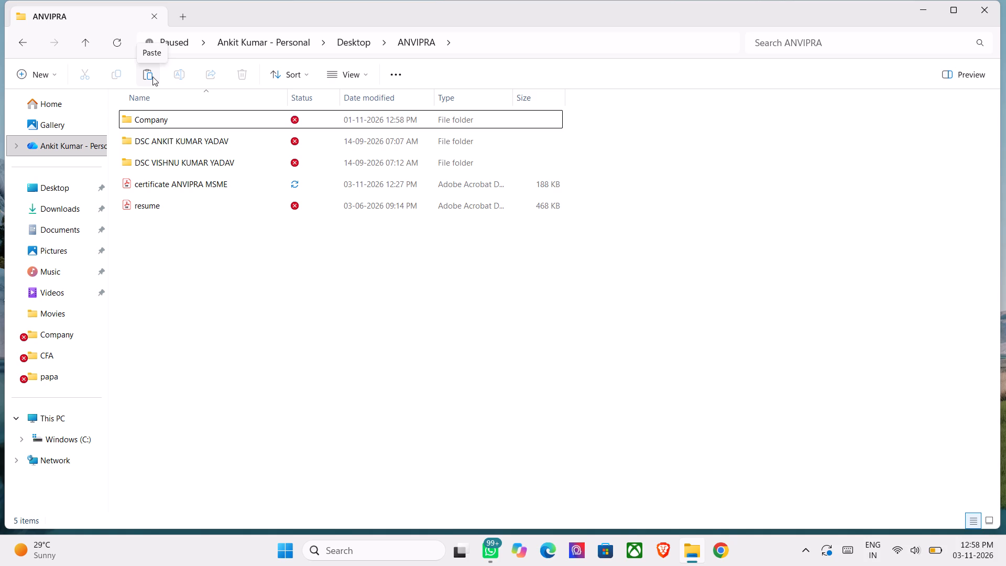
left_click(29, 76)
left_click(56, 98)
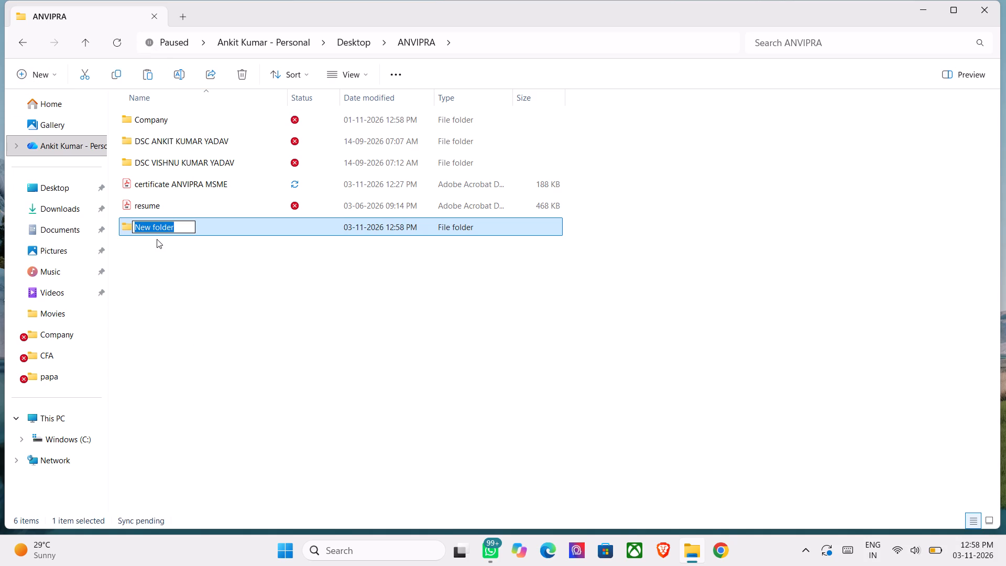
key("BackSpace")
type("startup")
key("space")
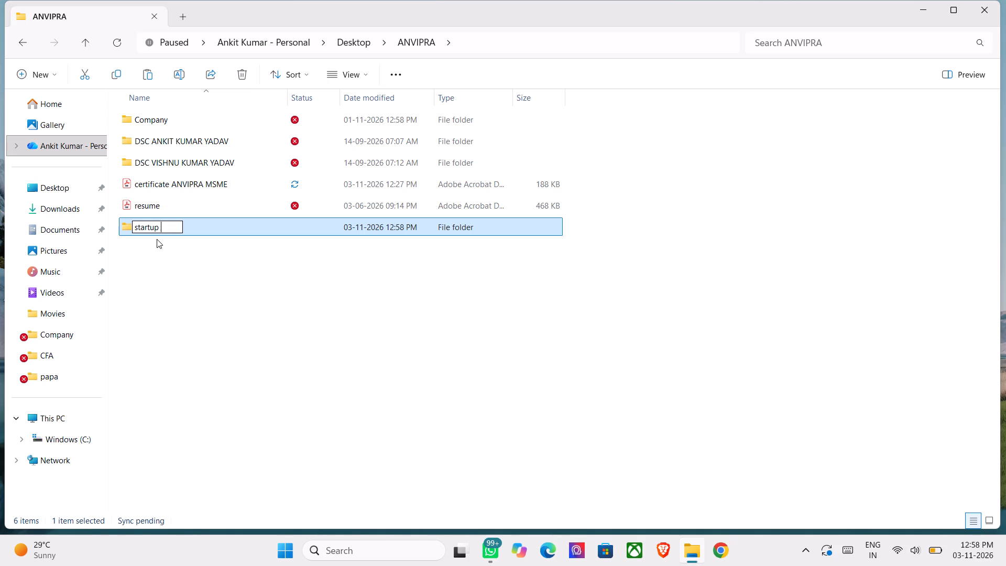
type("india")
key("Return")
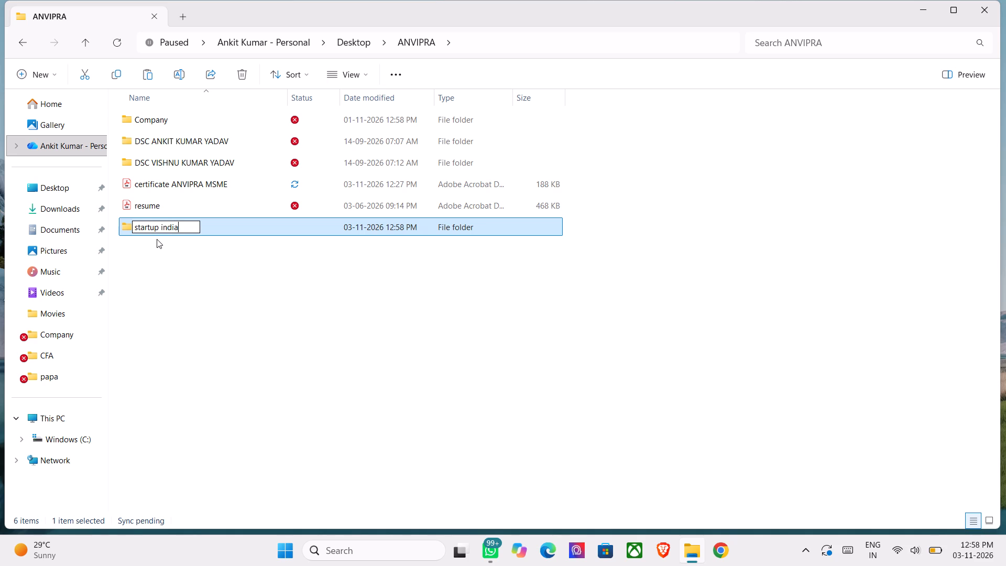
Paste the copied certificate PDF into the startup india folder and close the file window.
left_click(216, 188)
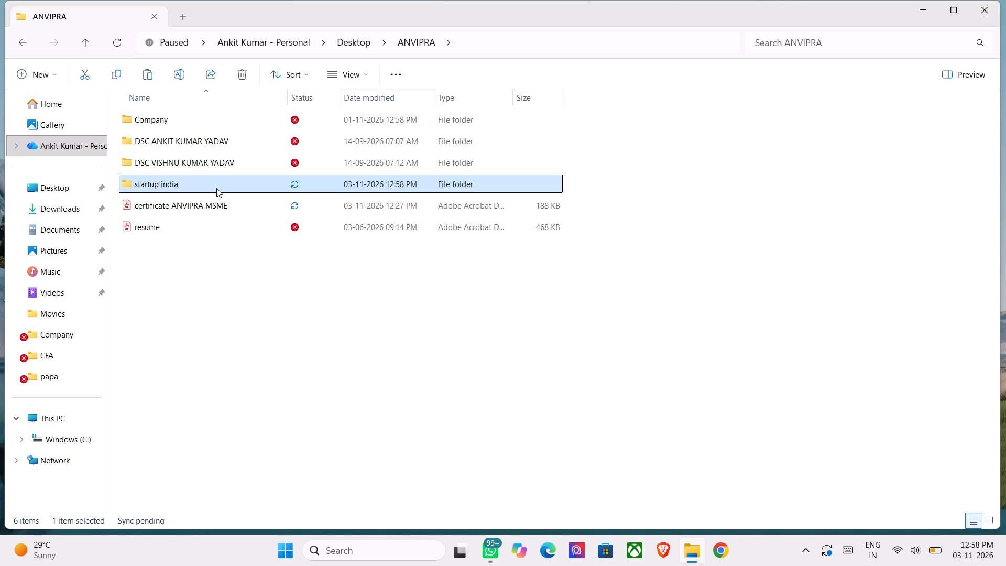
key("Return")
key("Return")
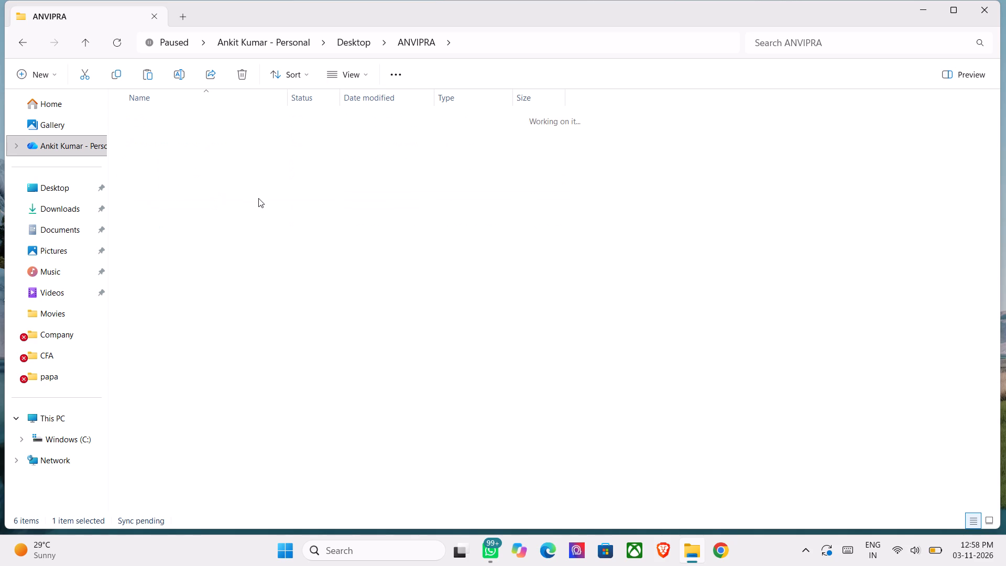
key("ctrl+v")
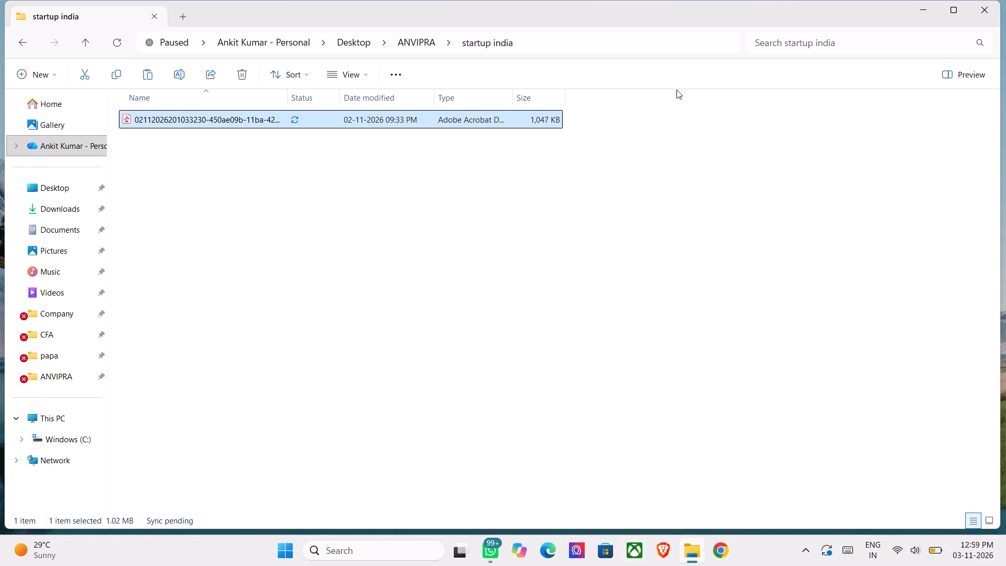
left_click(983, 13)
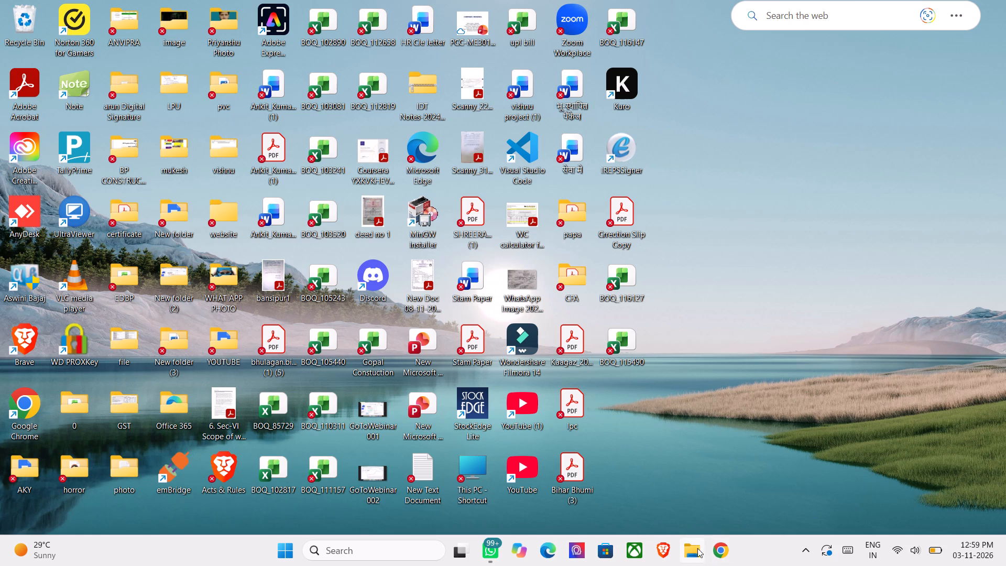
Open the Word document ANVIPRA_ATC_Package_GEM-2026-B-8197031 (3) from the Downloads folder.
left_click(693, 553)
left_click(45, 204)
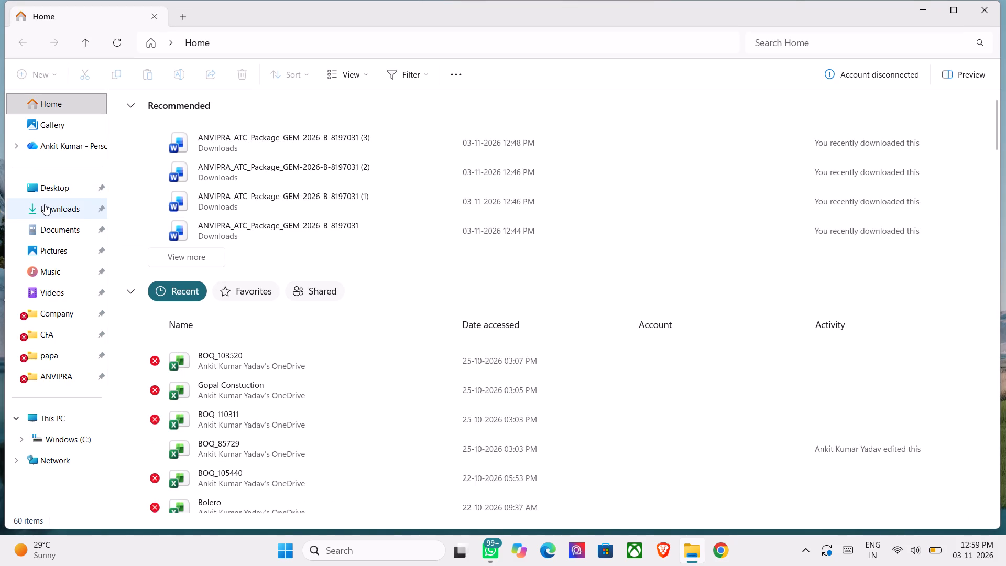
left_click(200, 166)
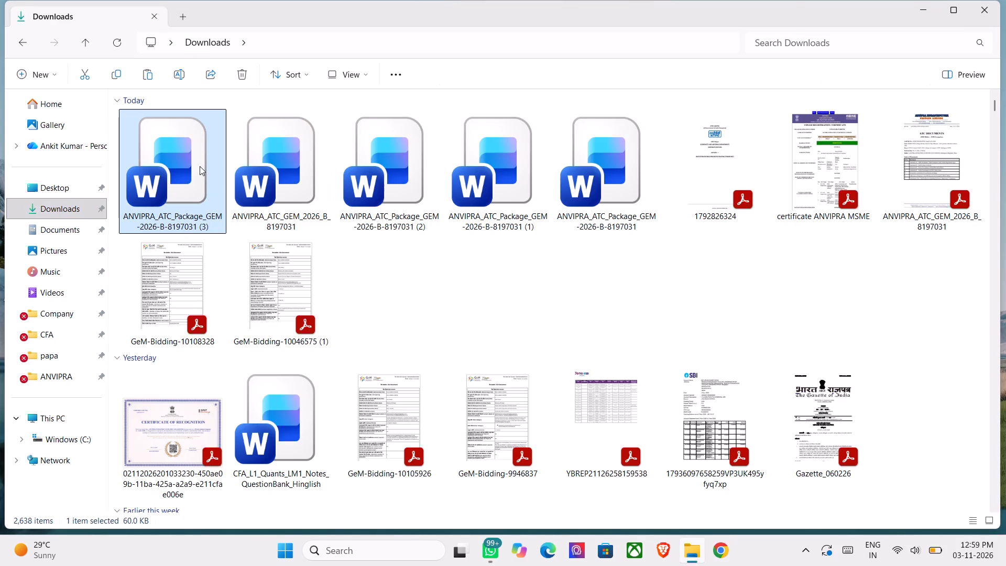
key("Return")
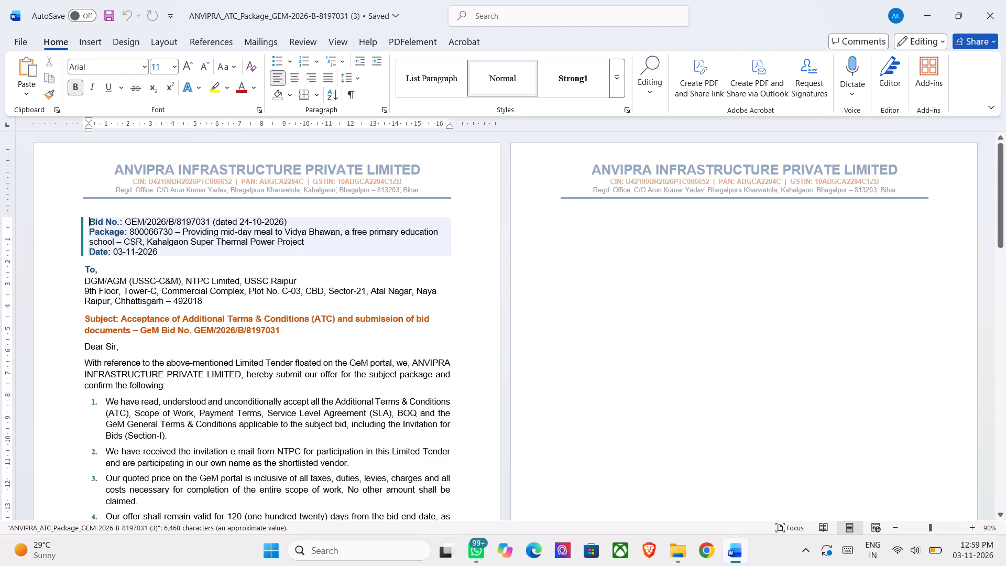
Look through all pages of the ATC package, checking the declarations, signatures and the blank page.
left_click_drag(1000, 166, 1000, 180)
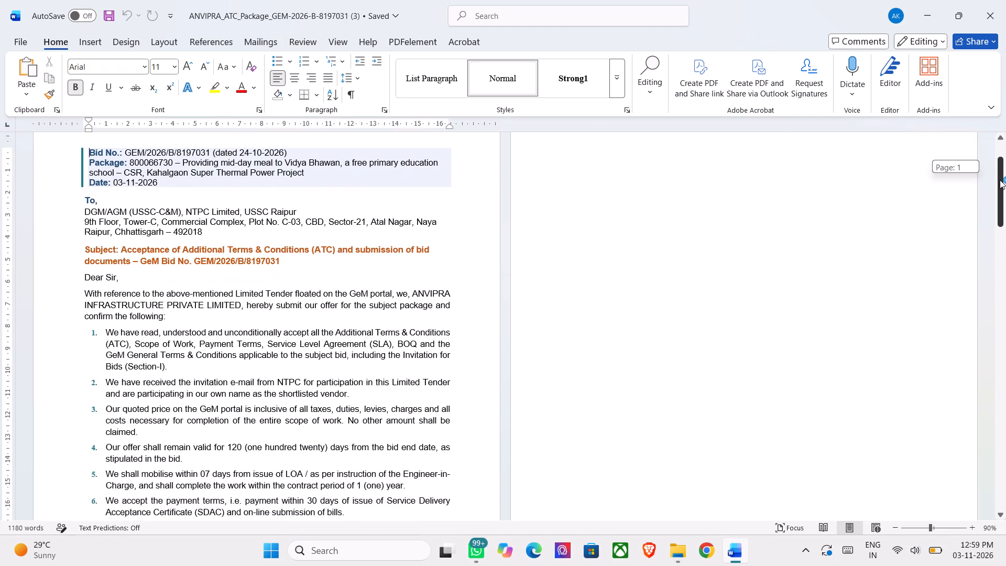
left_click_drag(1000, 180, 1005, 333)
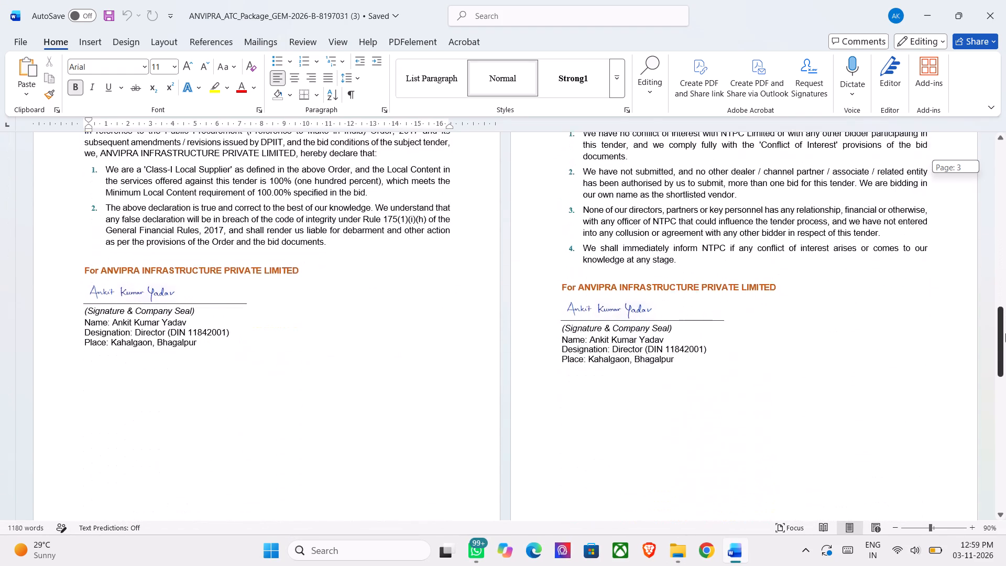
left_click_drag(1005, 333, 1004, 469)
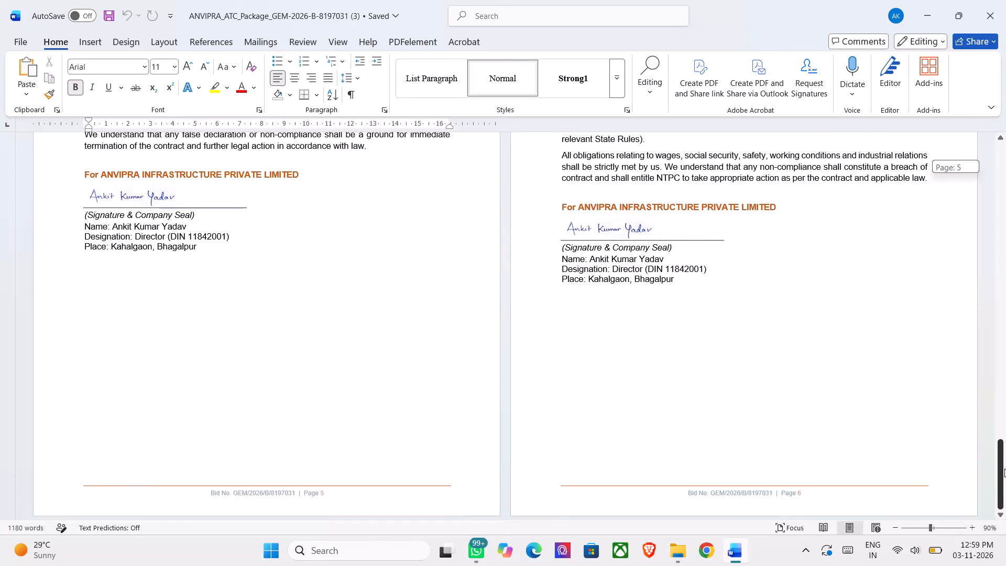
left_click_drag(1004, 469, 1005, 274)
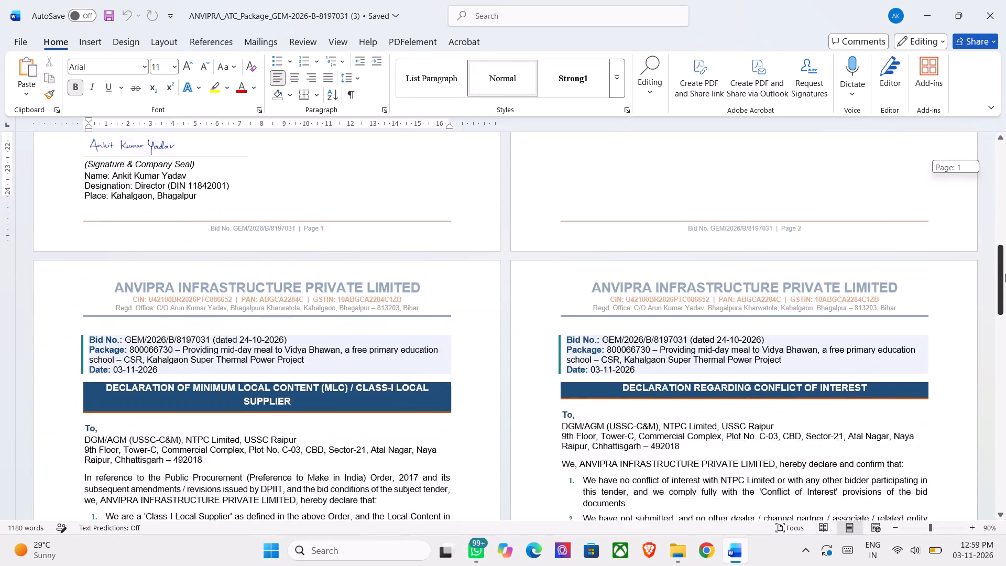
left_click_drag(1005, 274, 999, 425)
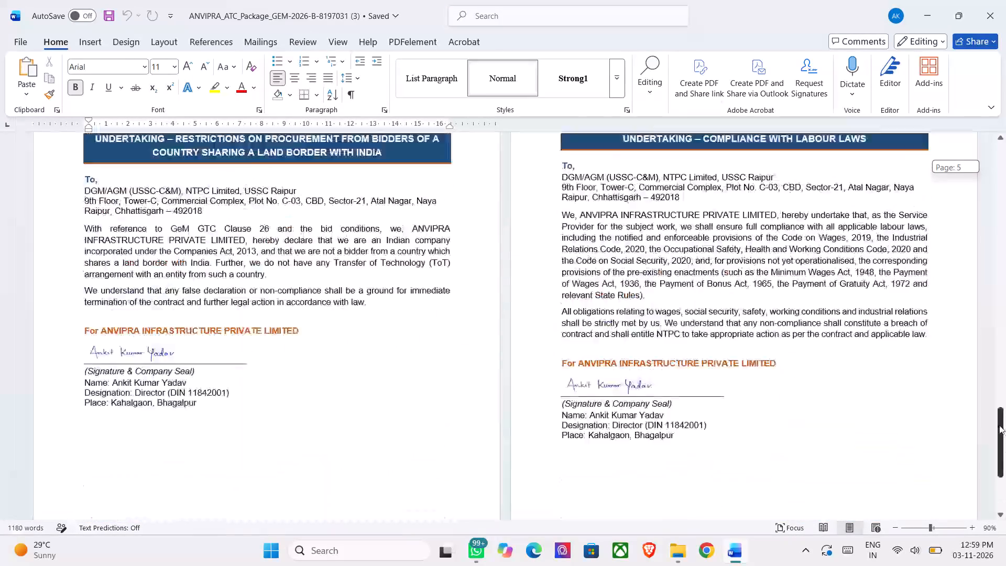
left_click_drag(999, 425, 976, 150)
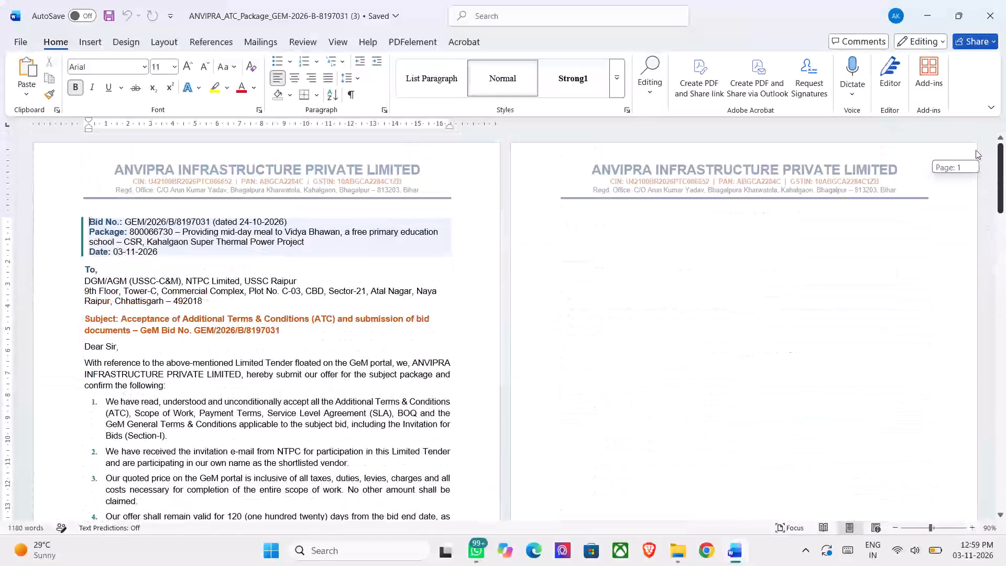
left_click_drag(976, 150, 972, 123)
Remove the blank second page between the ATC acceptance letter and the Minimum Local Content declaration.
left_click(760, 266)
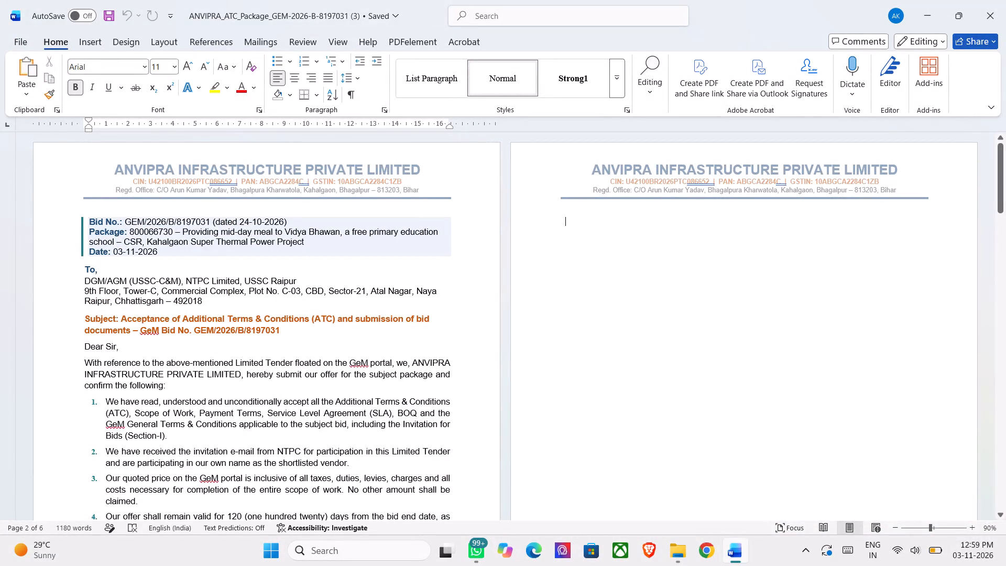
key("Delete")
scroll(730, 253, "down", 1)
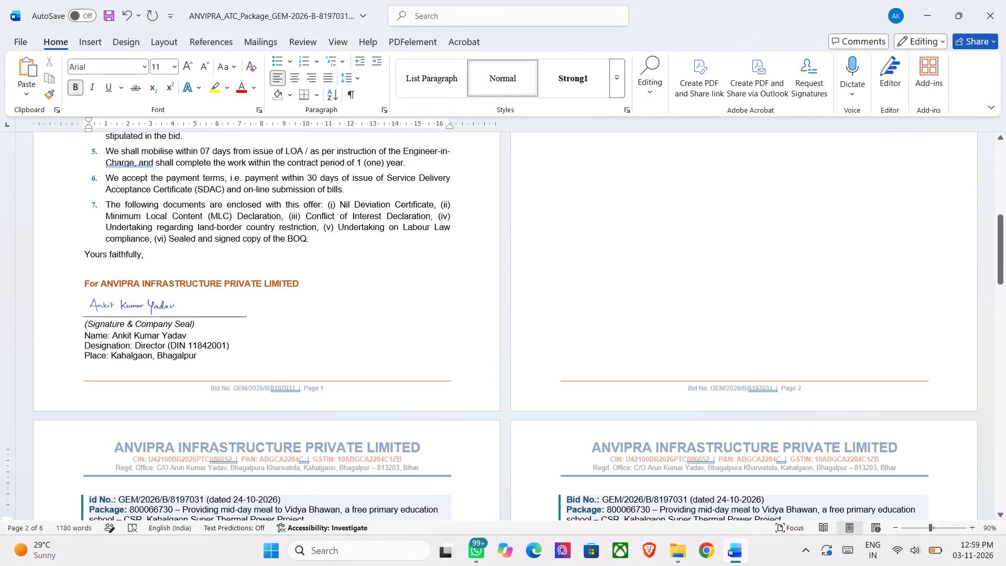
scroll(730, 253, "down", 1)
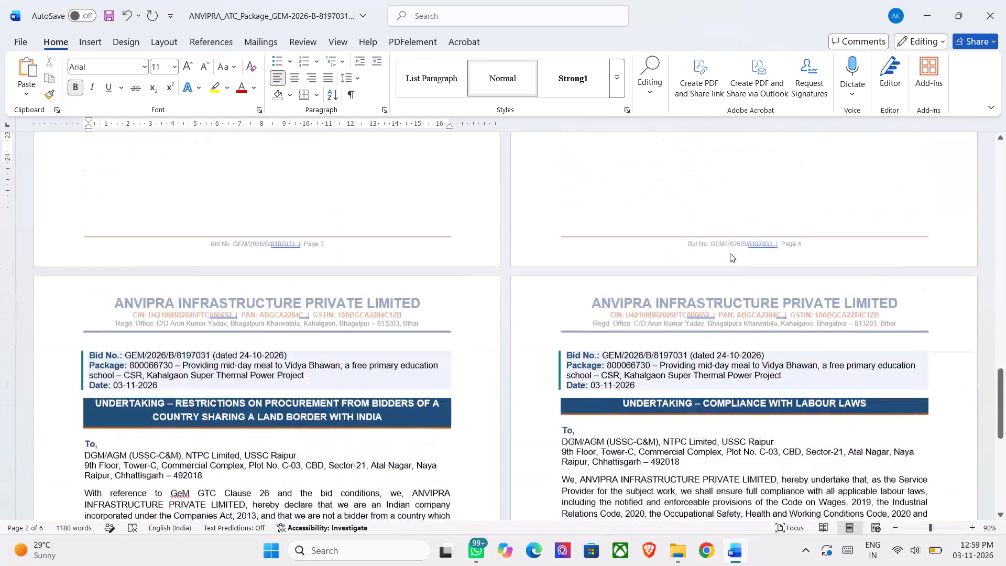
scroll(730, 253, "down", 2)
scroll(730, 253, "up", 2)
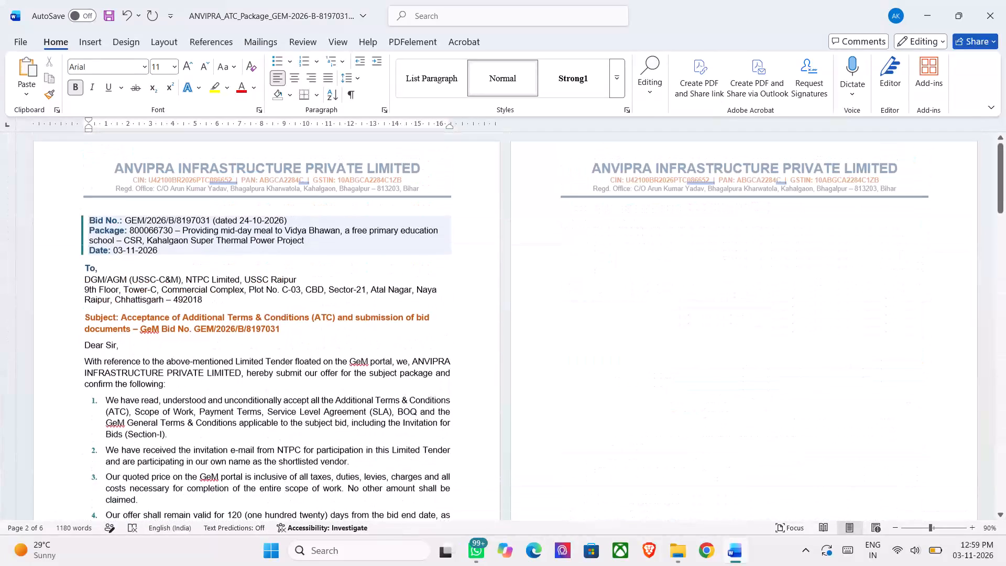
scroll(730, 253, "up", 2)
left_click(632, 192)
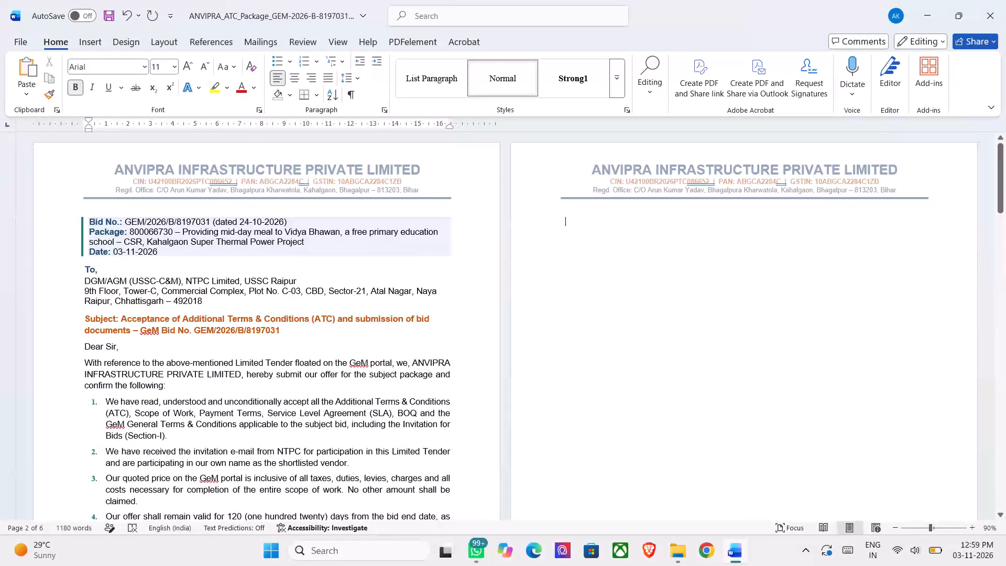
key("BackSpace")
key("BackSpace")
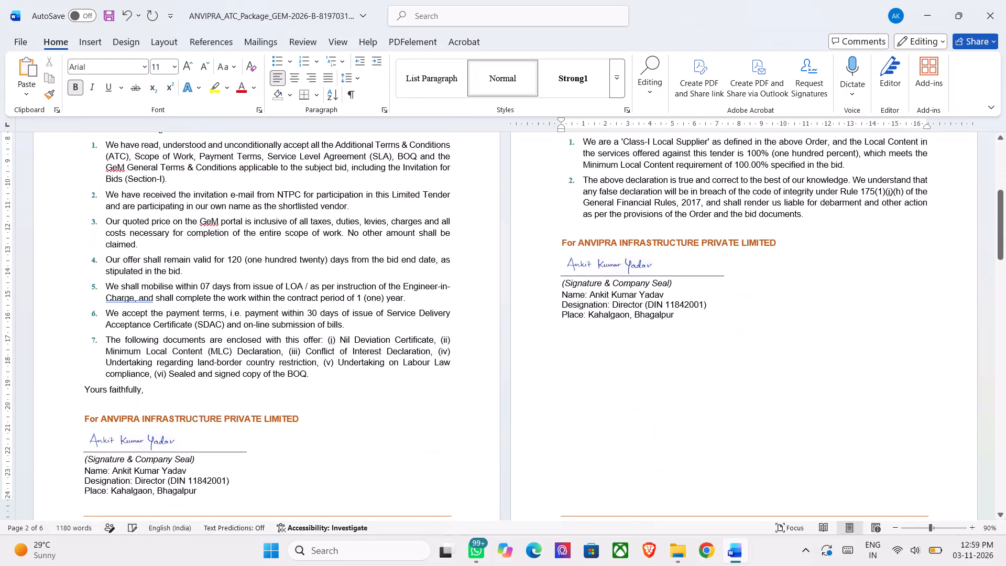
Check the page flow through to the labour laws undertaking and save the ATC package document.
scroll(646, 286, "up", 1)
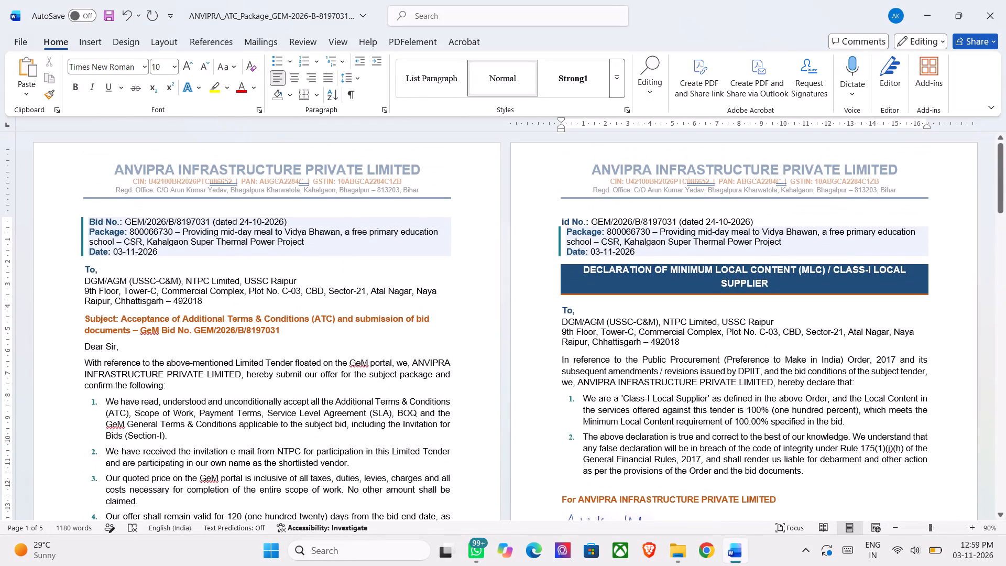
scroll(813, 310, "down", 1)
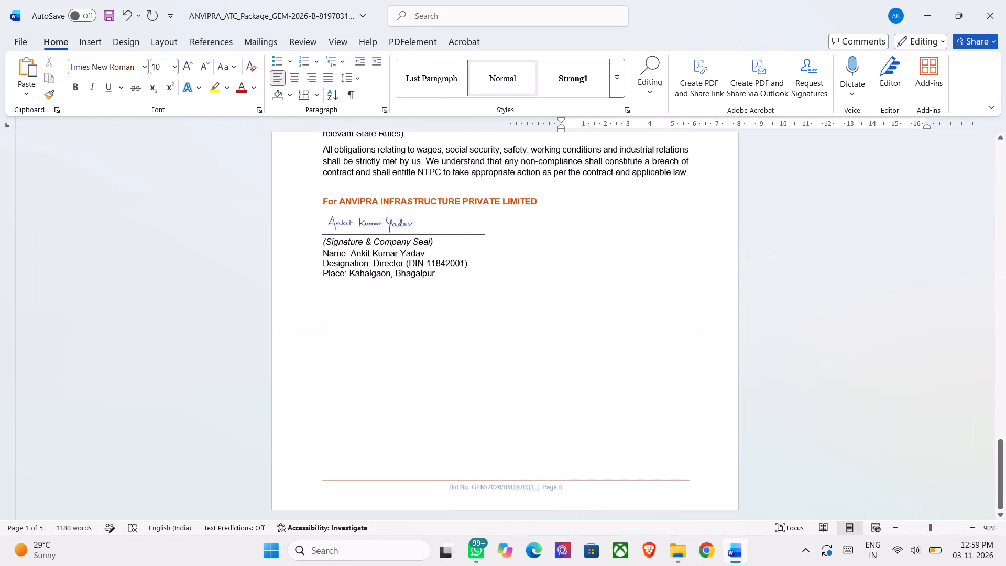
scroll(813, 310, "down", 1)
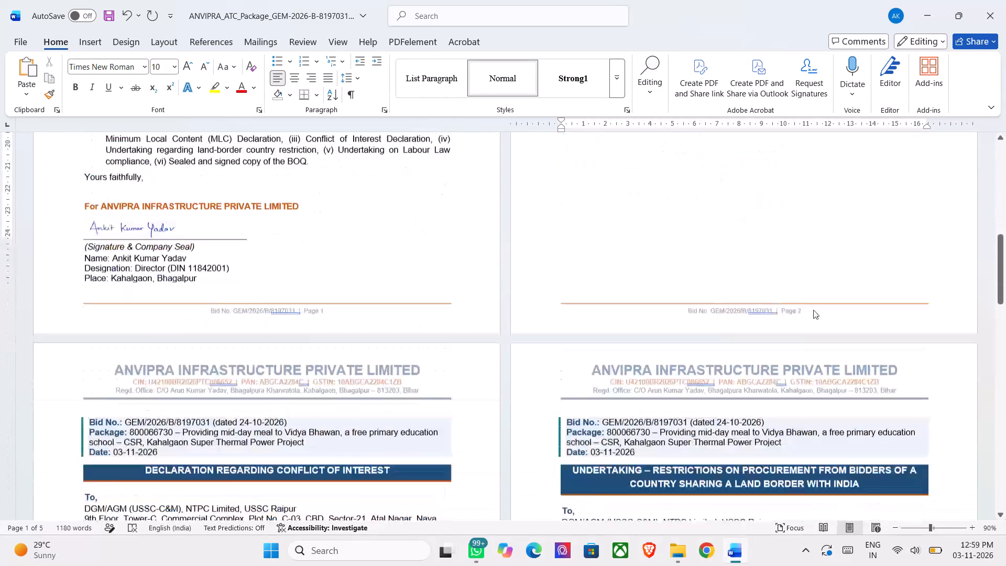
scroll(813, 310, "down", 1)
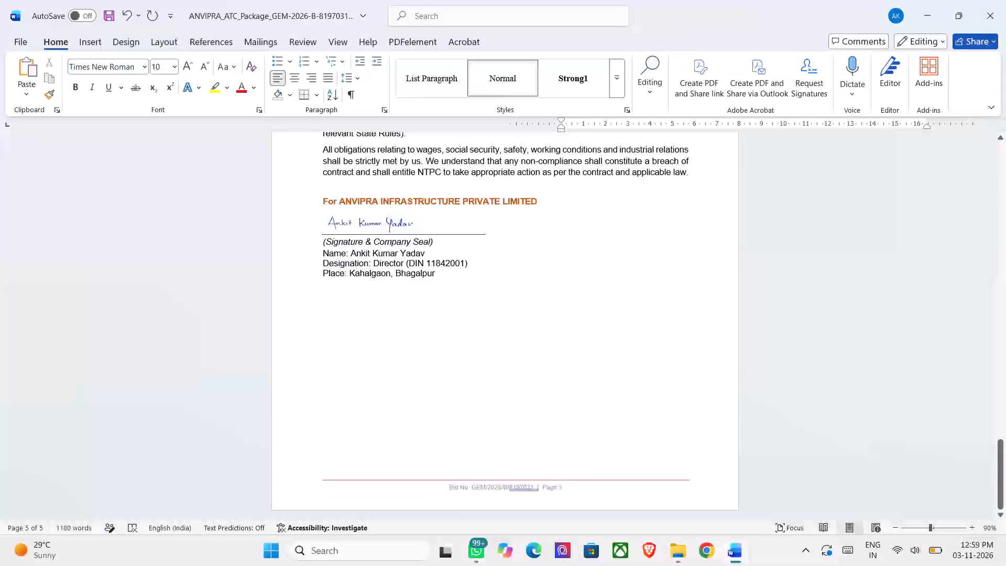
scroll(473, 358, "up", 4)
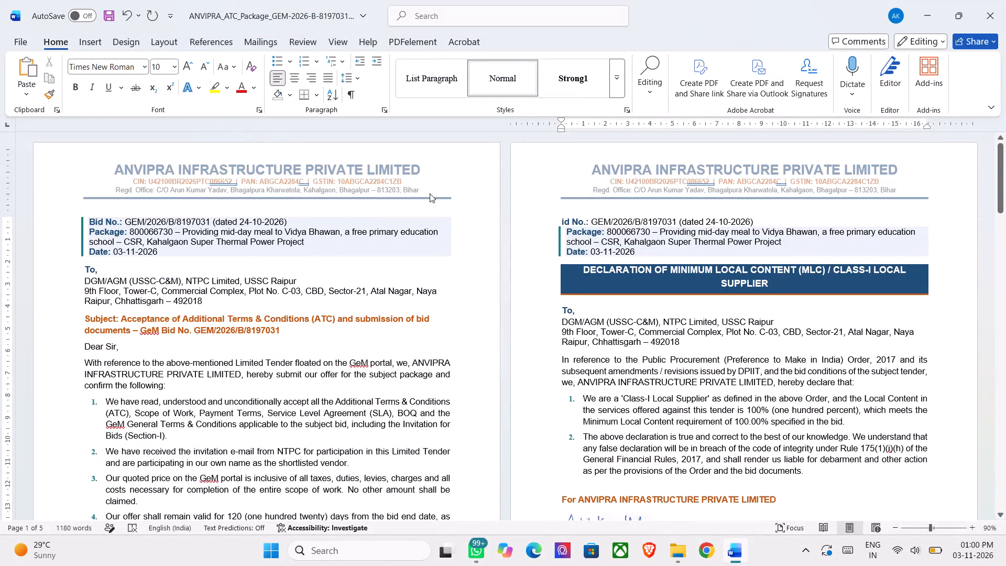
left_click(111, 20)
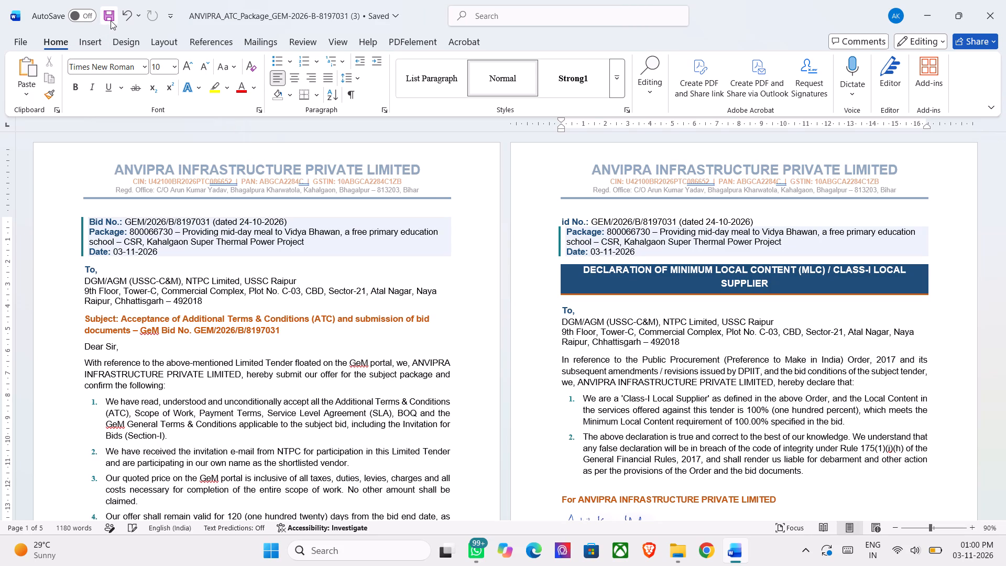
left_click(105, 8)
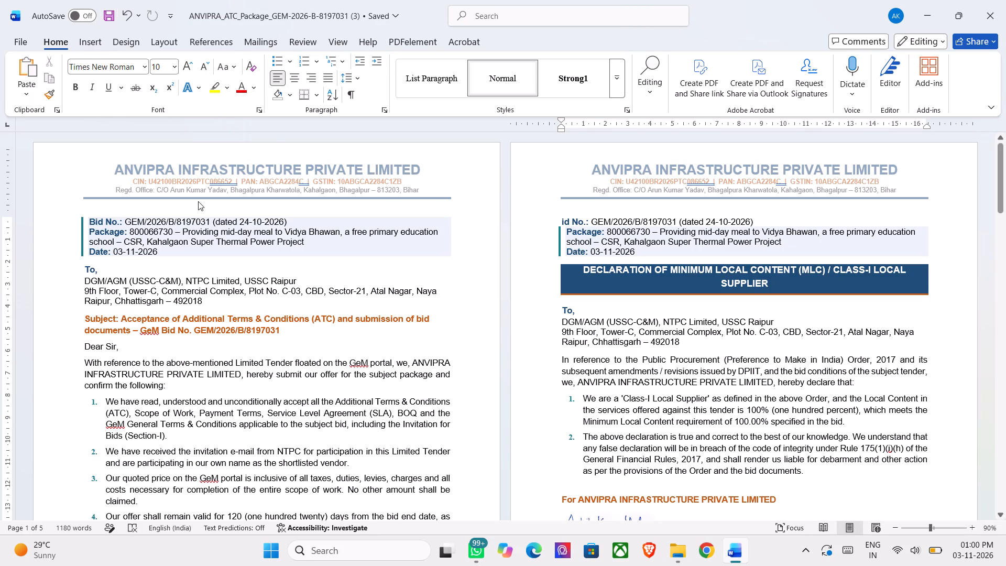
Review the saved ATC package from the acceptance letter through to the signature block on the last page.
scroll(317, 329, "down", 2)
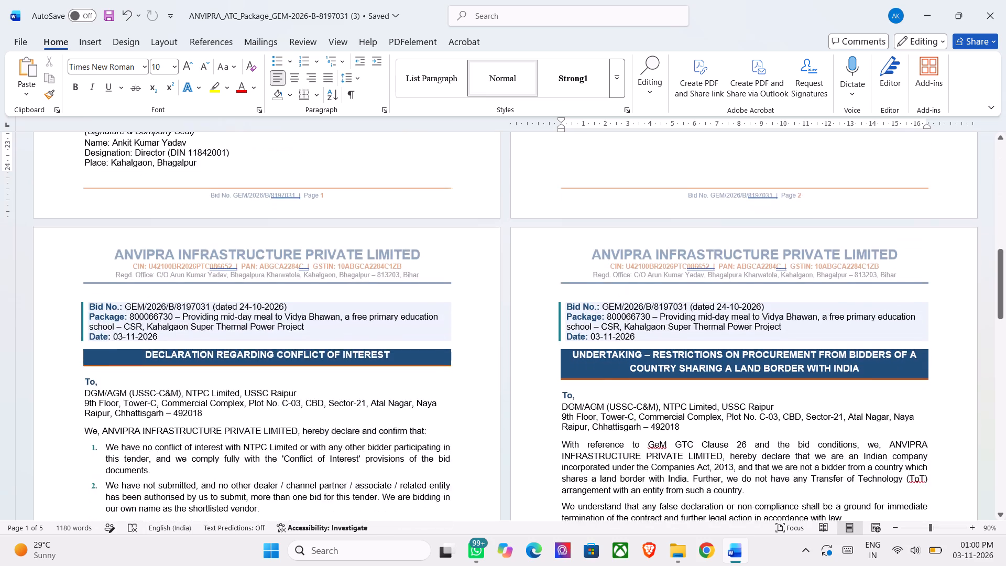
scroll(317, 329, "down", 3)
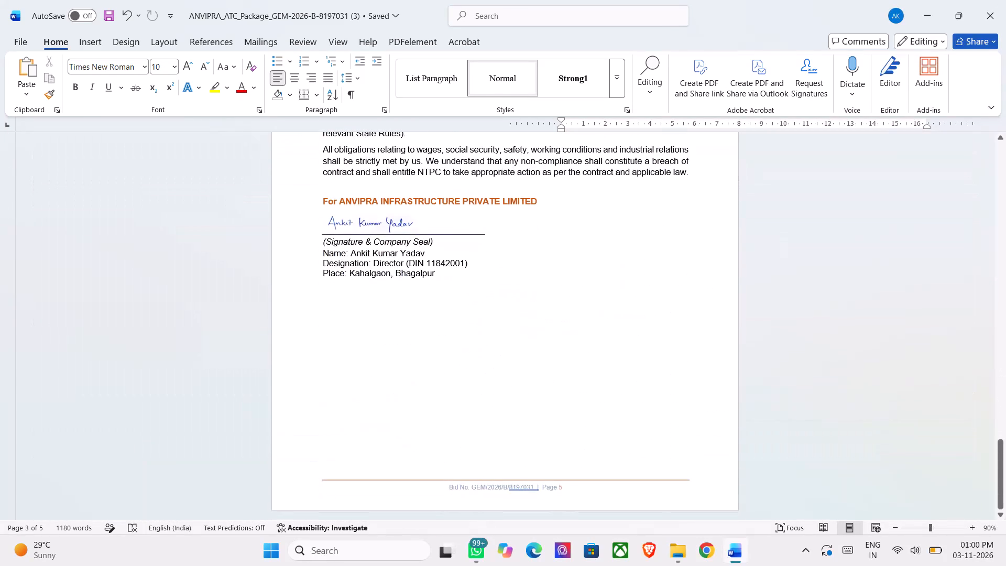
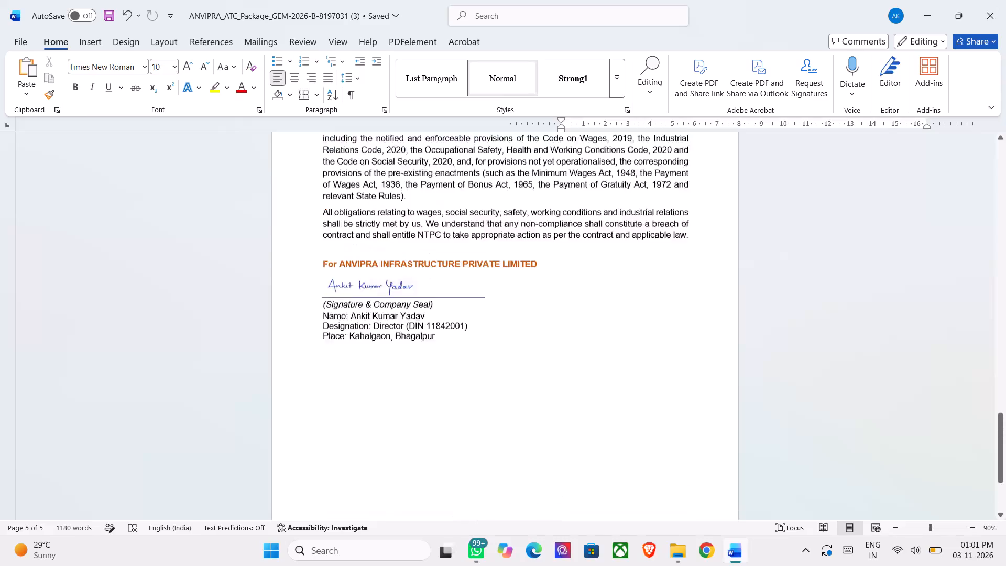
Review the ATC package pages backwards from the labour laws undertaking to the acceptance letter, checking the signature blocks and page layout.
scroll(469, 356, "up", 1)
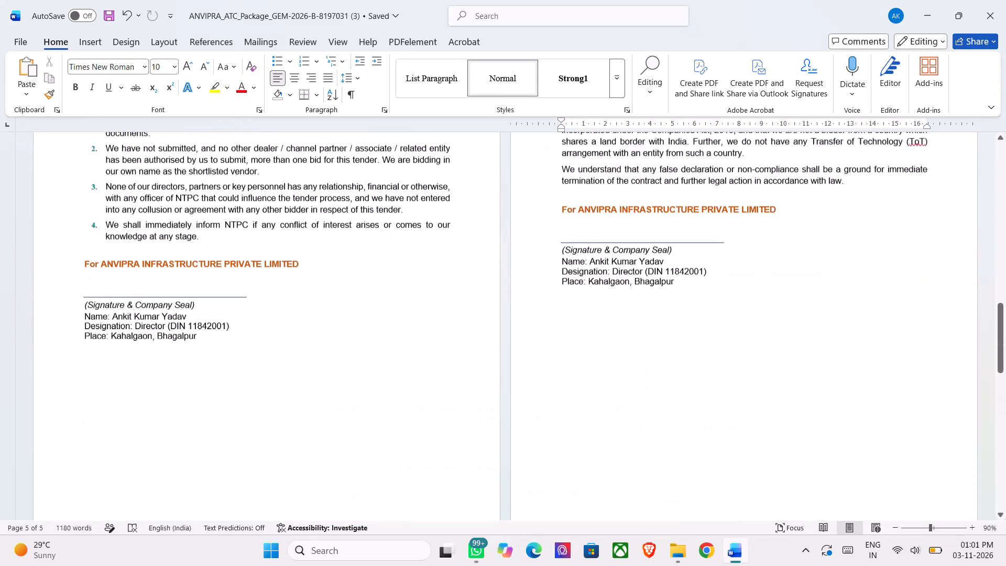
scroll(469, 356, "up", 3)
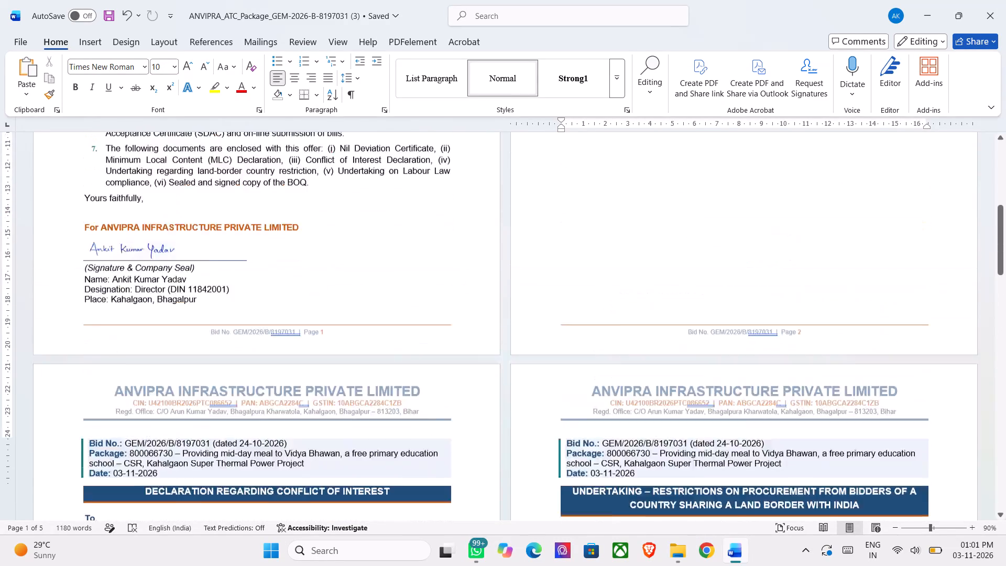
scroll(500, 331, "up", 3)
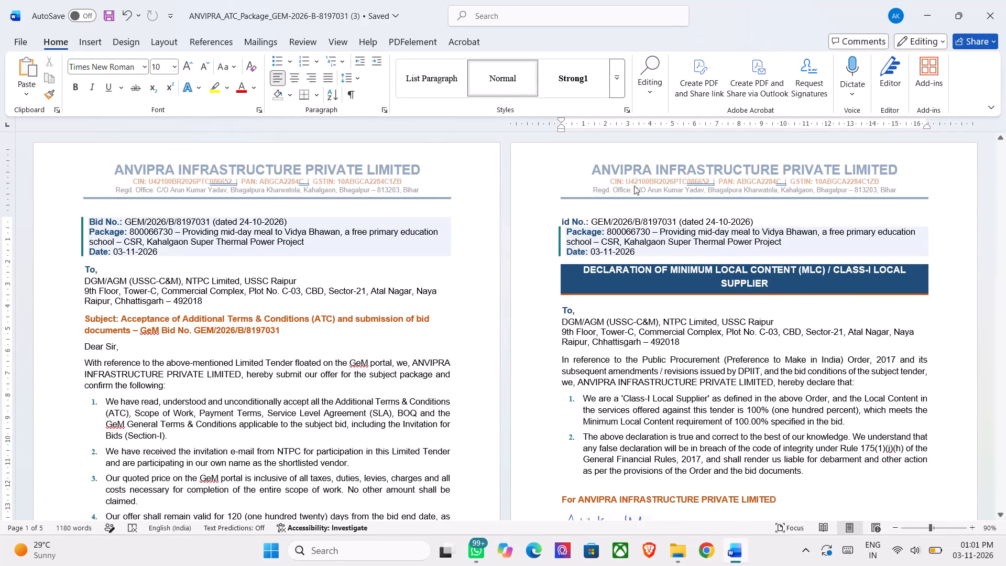
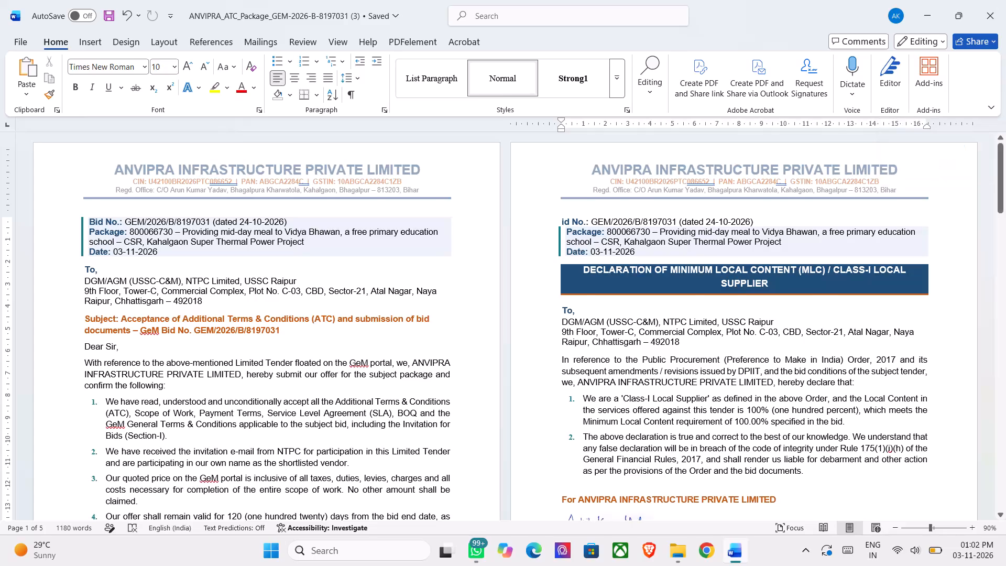
Review the ATC package forwards from the acceptance letter through the conflict of interest and land border declarations, checking page layout and signature blocks.
scroll(582, 345, "down", 1)
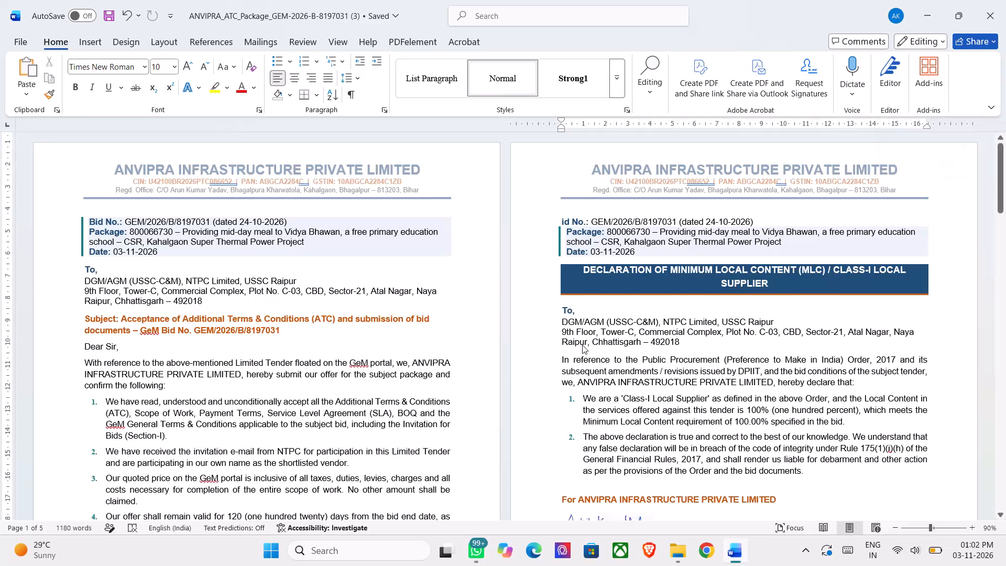
scroll(582, 345, "down", 1)
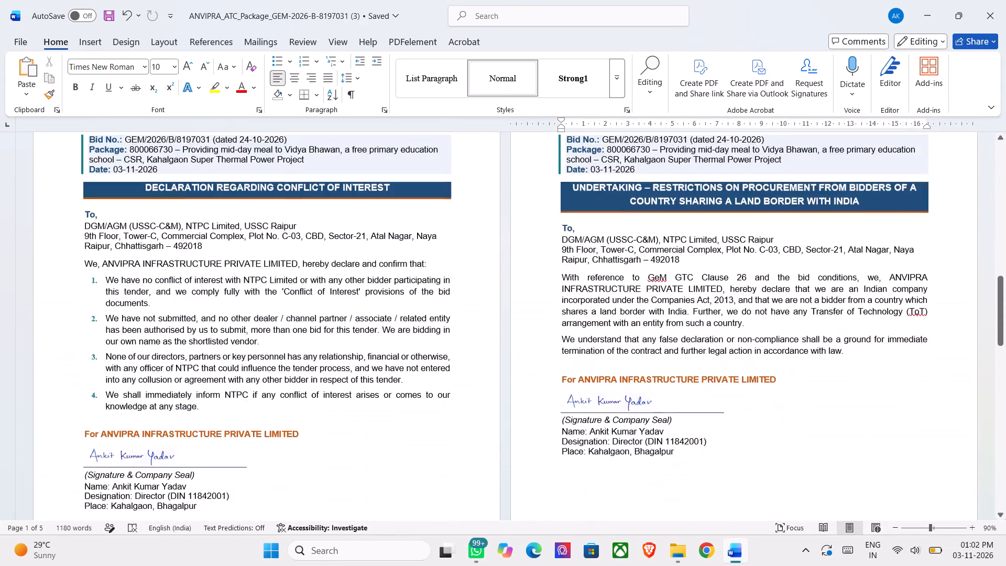
scroll(582, 345, "down", 1)
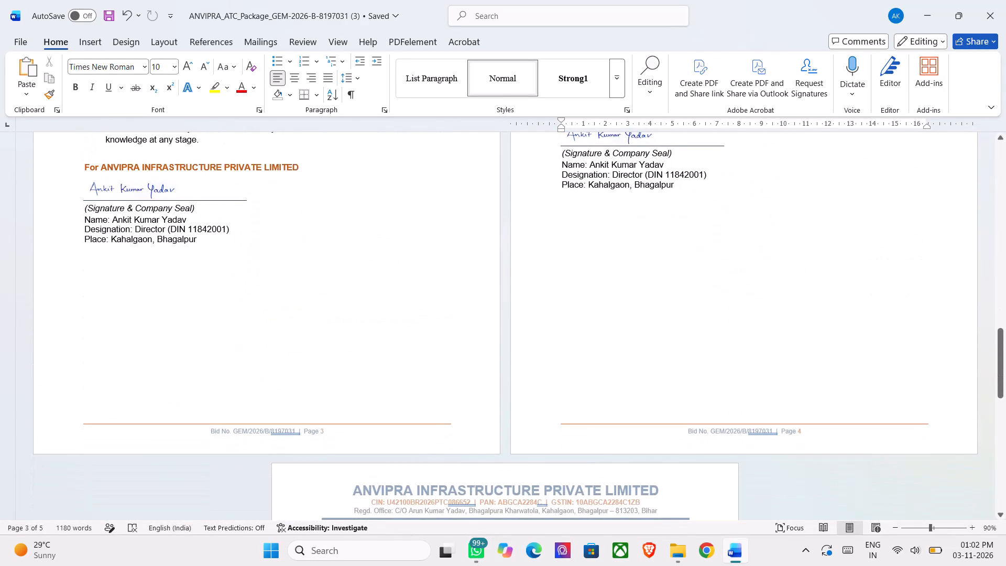
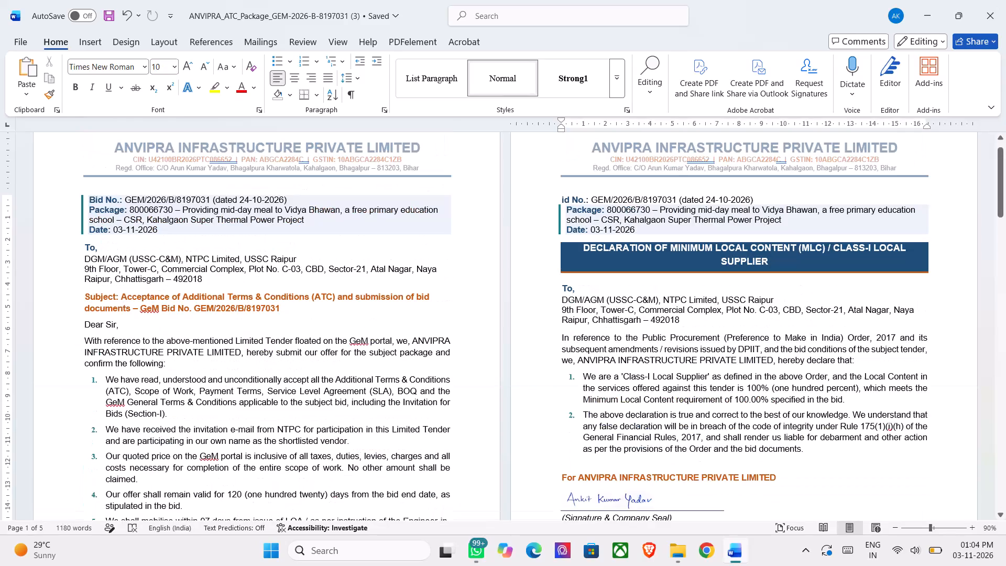
Review the ATC package from the acceptance letter to the labour law undertaking, checking page layout and signature blocks.
scroll(582, 345, "down", 1)
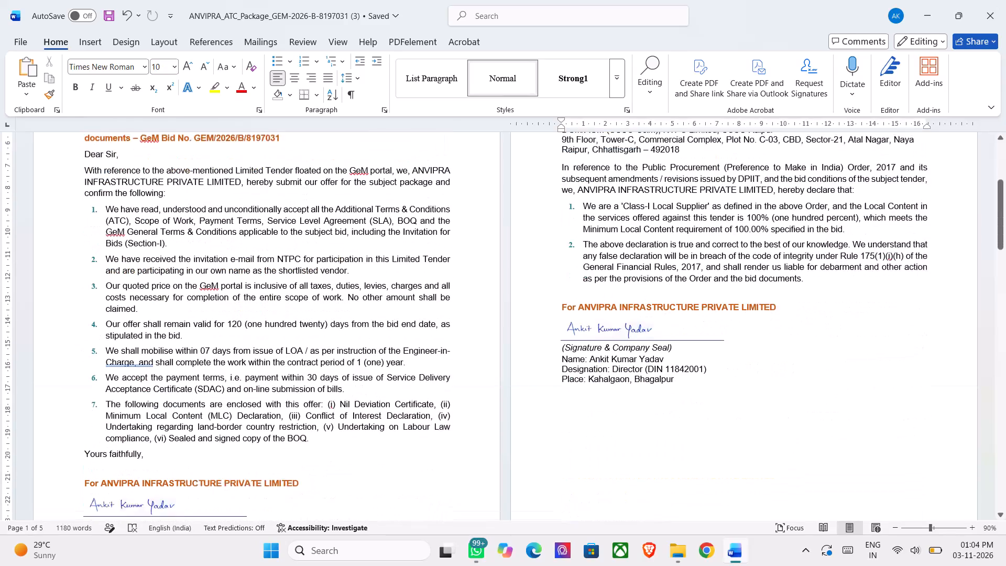
scroll(582, 345, "down", 3)
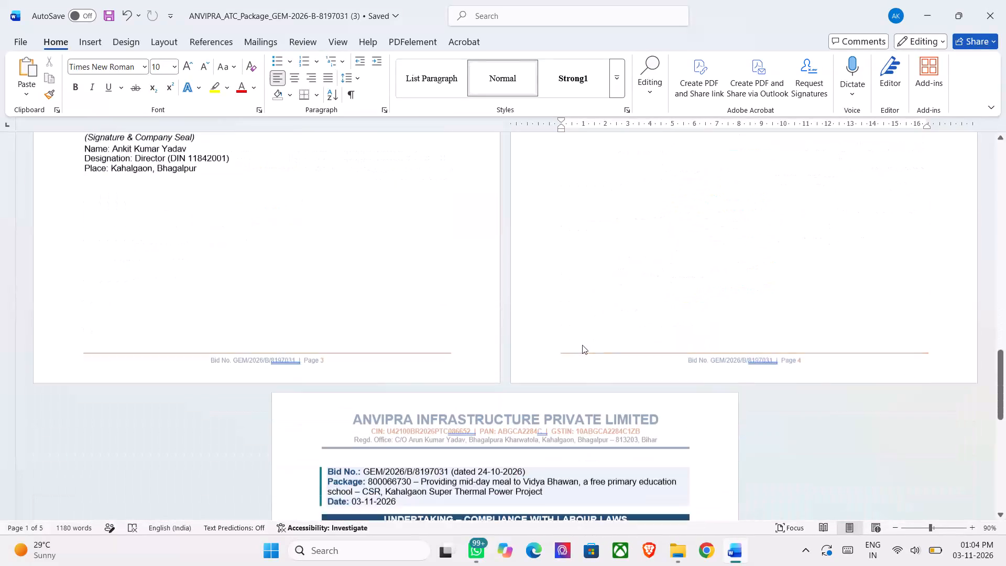
scroll(582, 345, "down", 3)
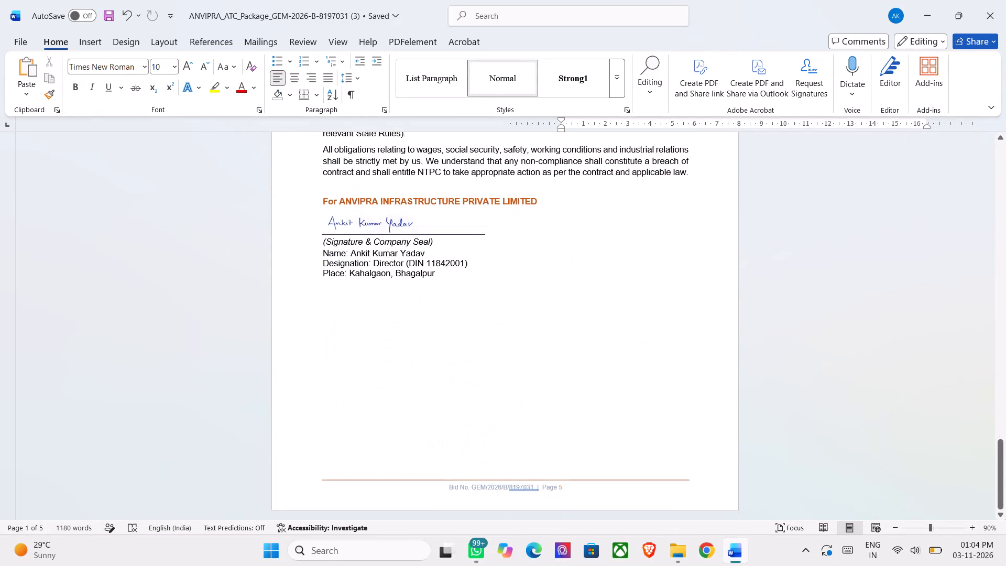
scroll(582, 345, "down", 1)
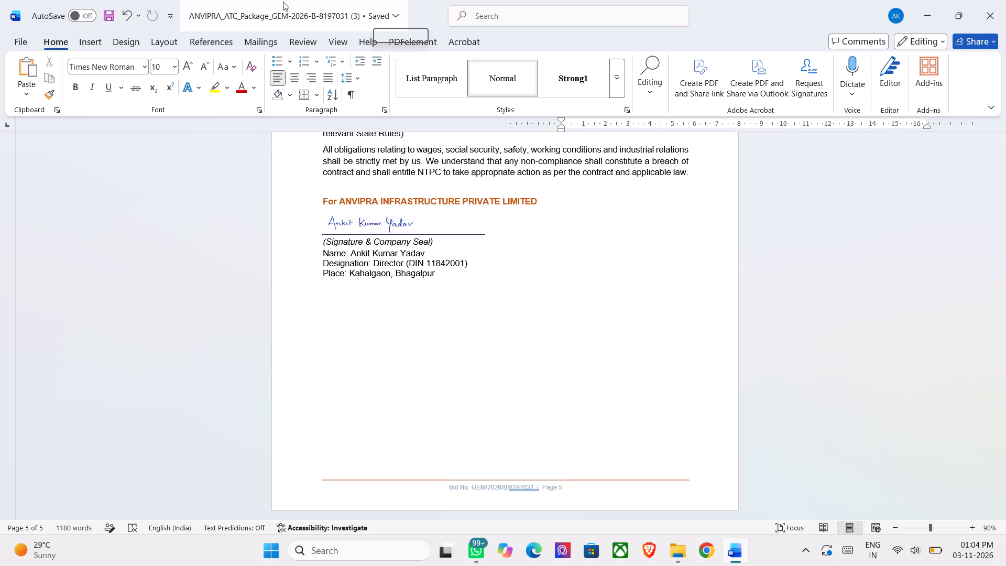
scroll(378, 269, "up", 2)
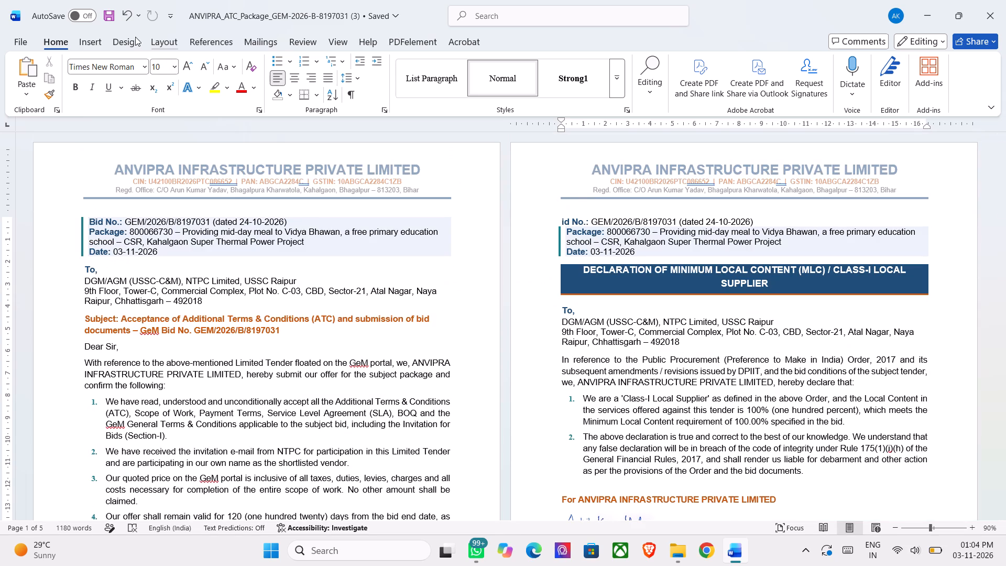
Save the ATC package document.
left_click(111, 15)
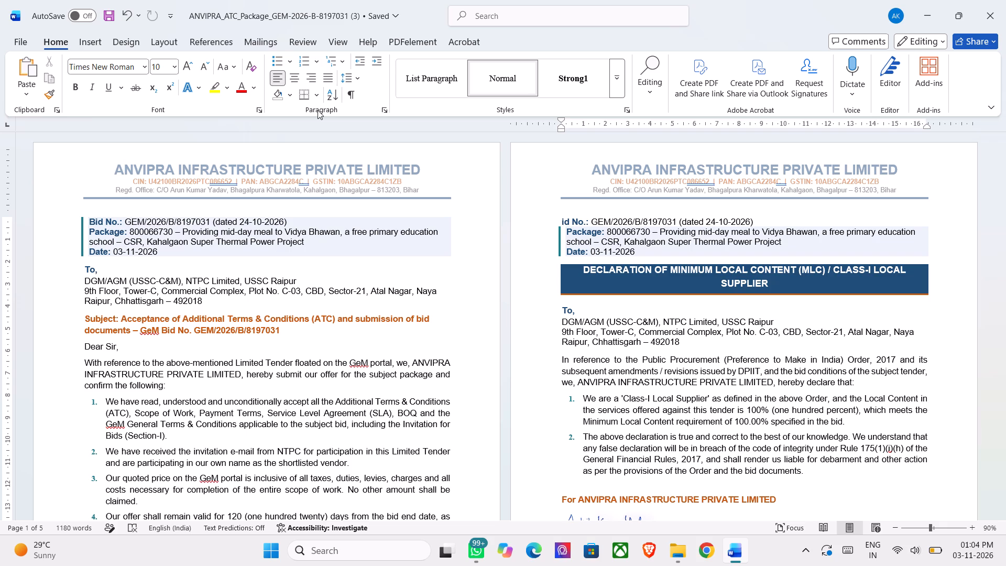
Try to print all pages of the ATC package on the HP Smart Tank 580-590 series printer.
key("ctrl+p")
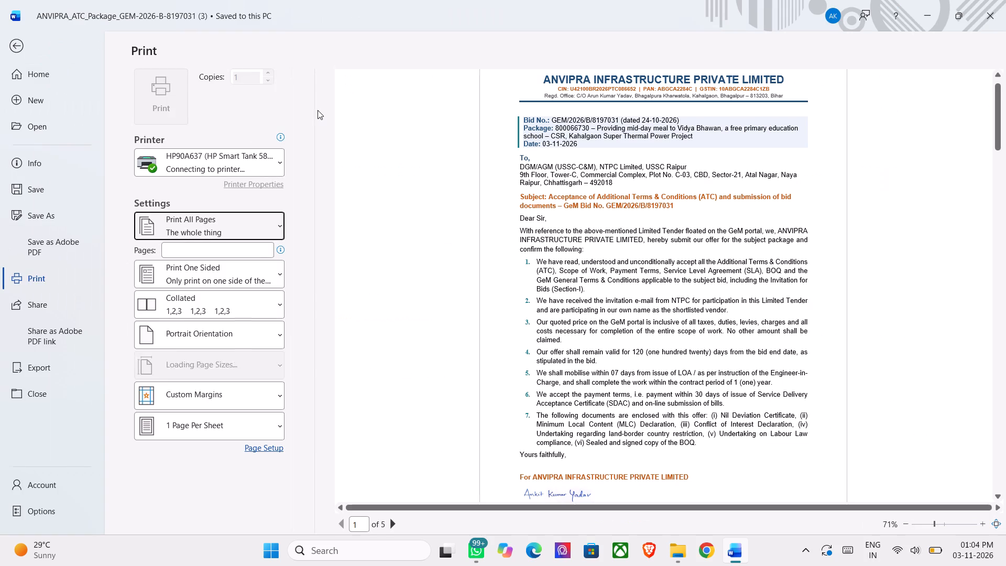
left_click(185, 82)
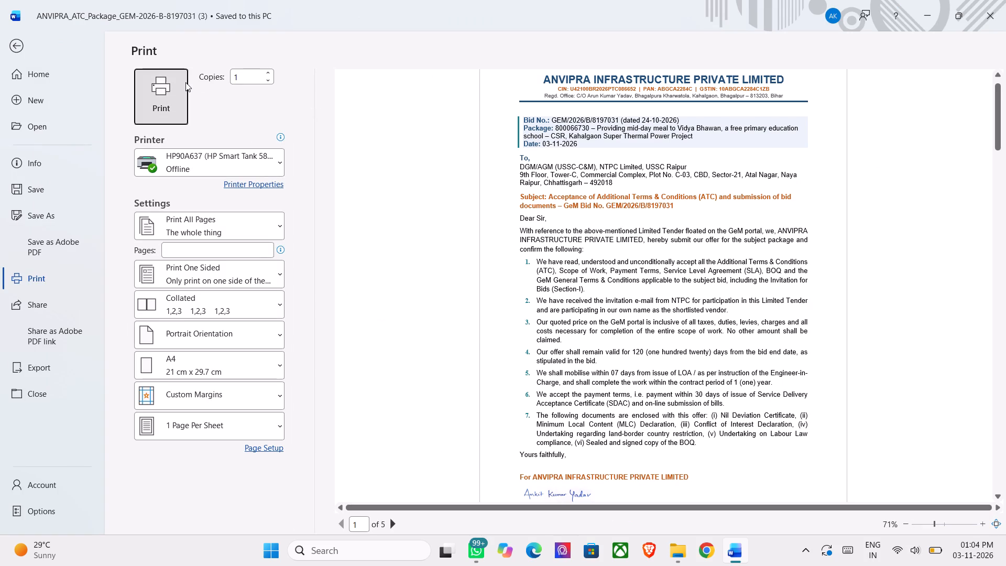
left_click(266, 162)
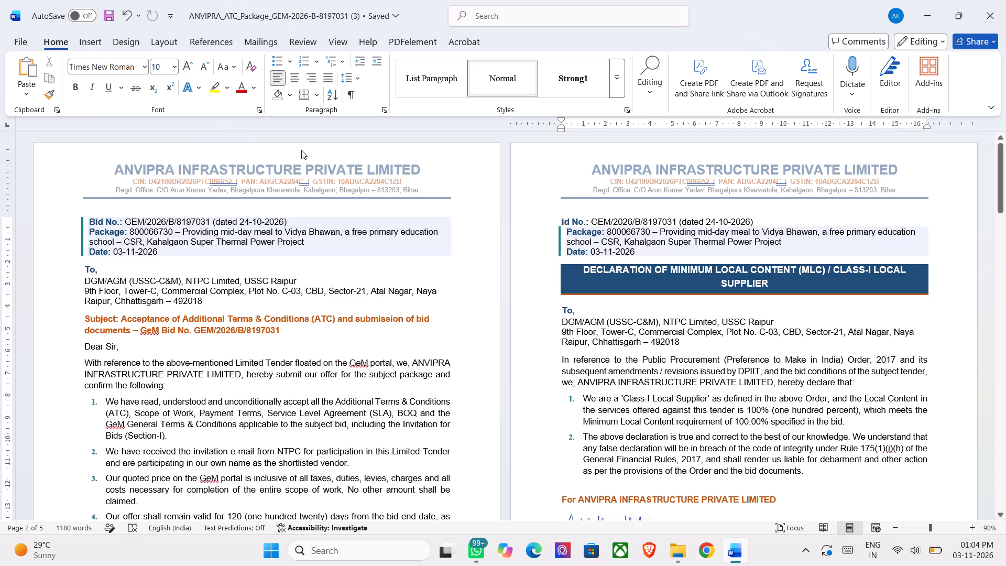
Print all pages of the ATC package with Microsoft Print to PDF, saving it in Downloads as "anvipra atc ntpc".
key("ctrl+p")
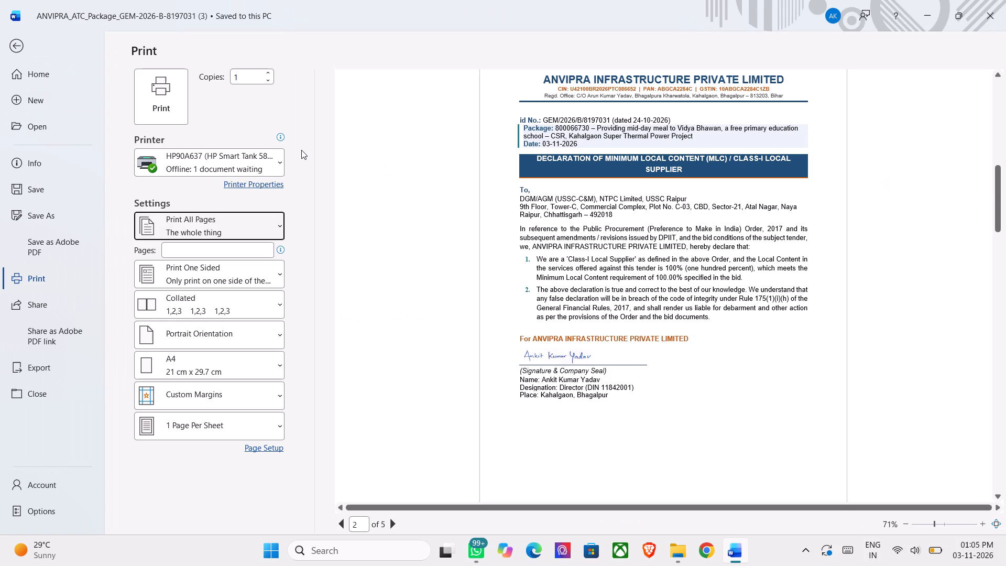
left_click(282, 156)
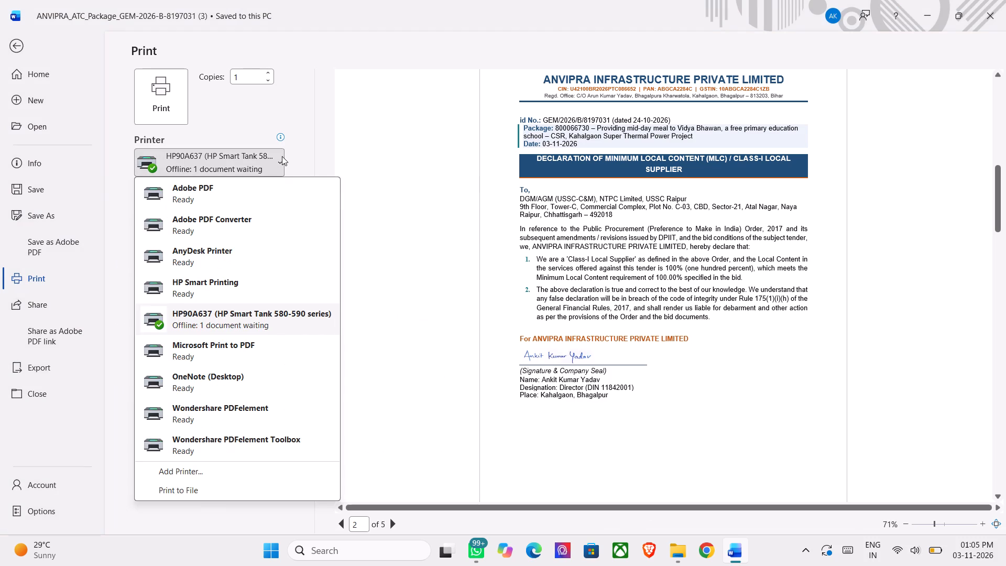
left_click(257, 351)
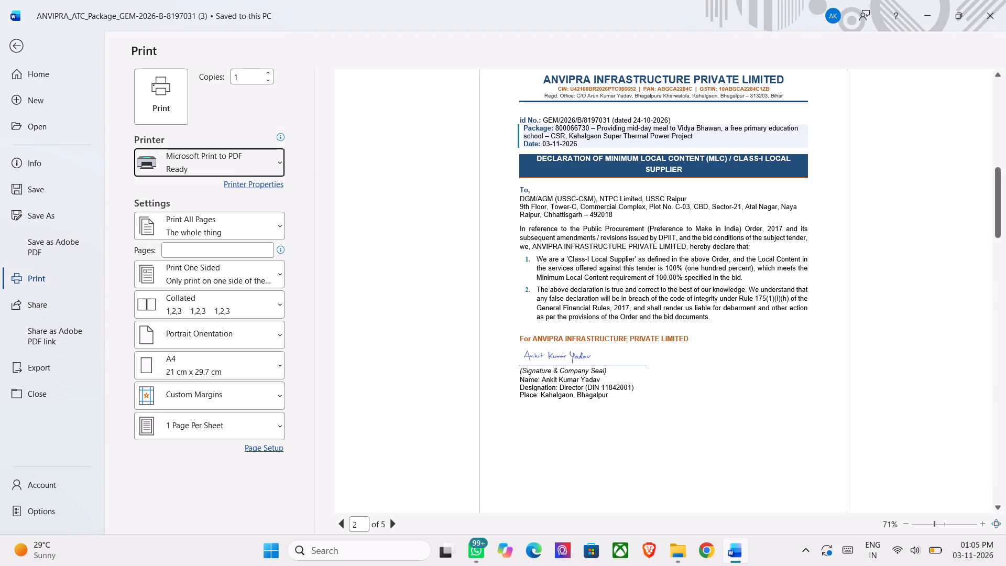
scroll(359, 277, "up", 1)
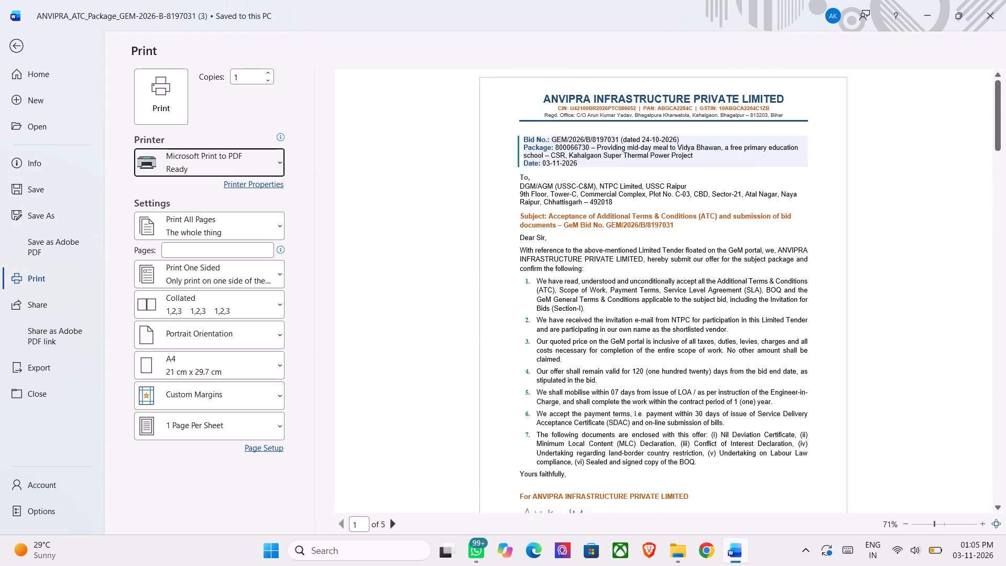
left_click(165, 88)
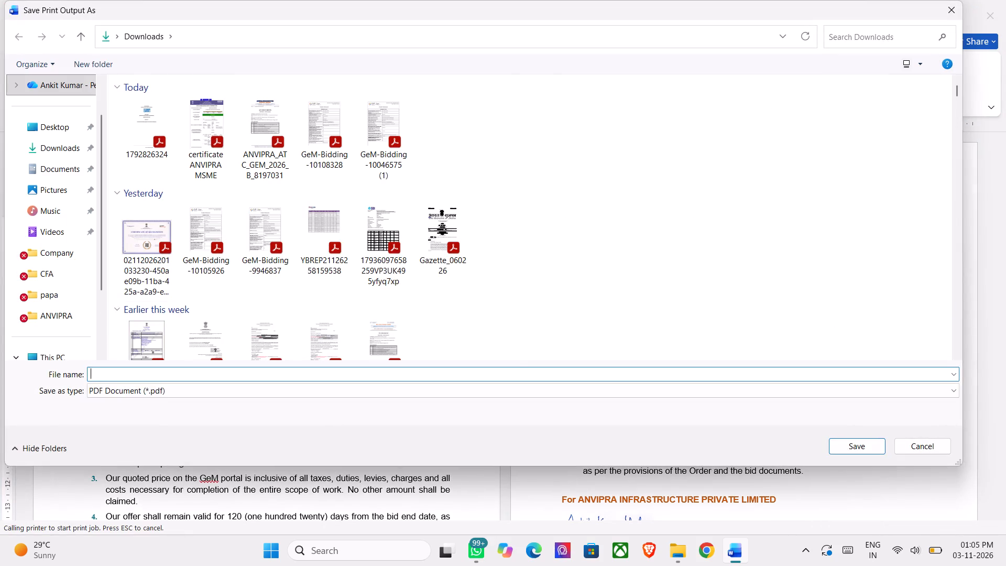
key("a")
type("nvipra")
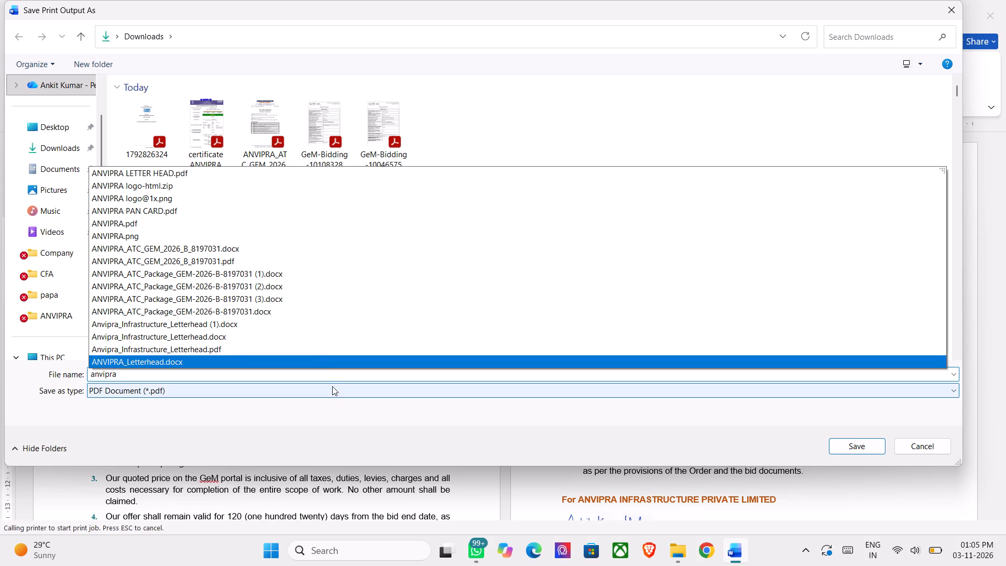
key("space")
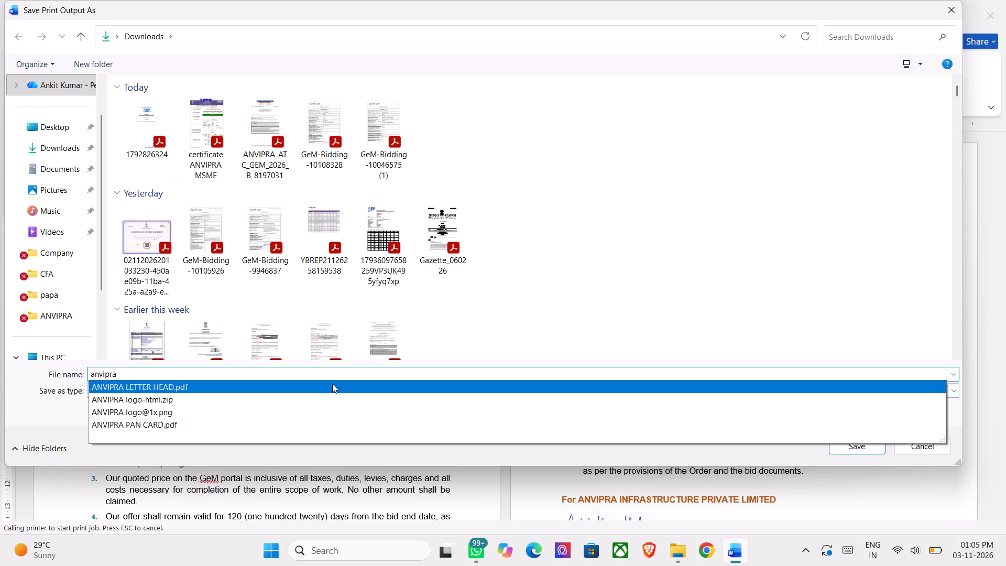
type("atc ntpc")
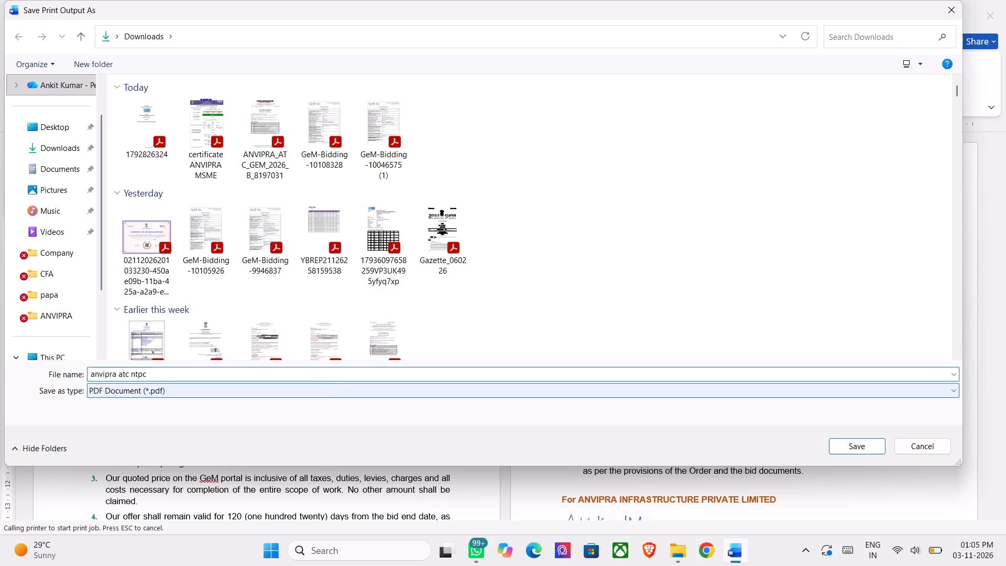
key("Return")
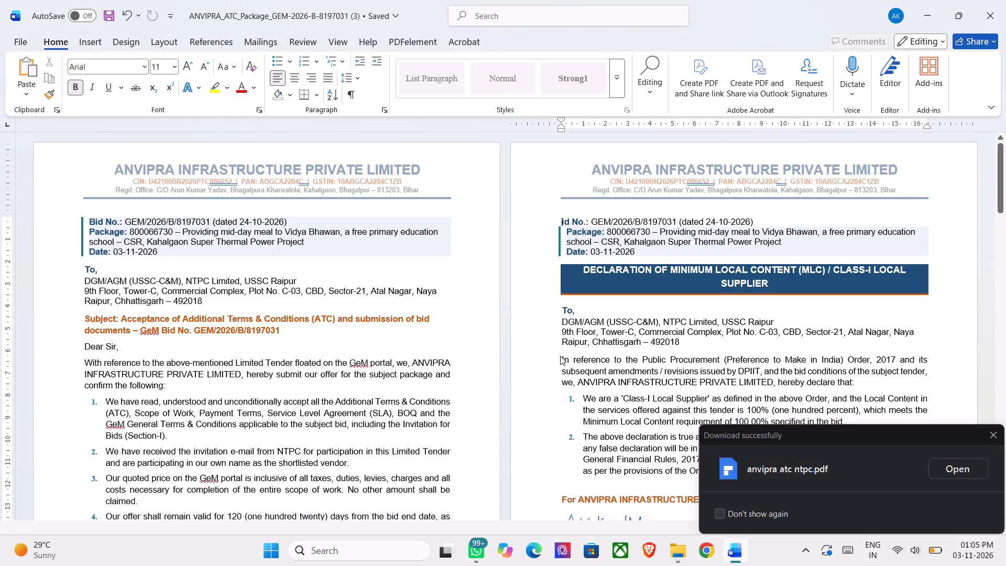
left_click(994, 436)
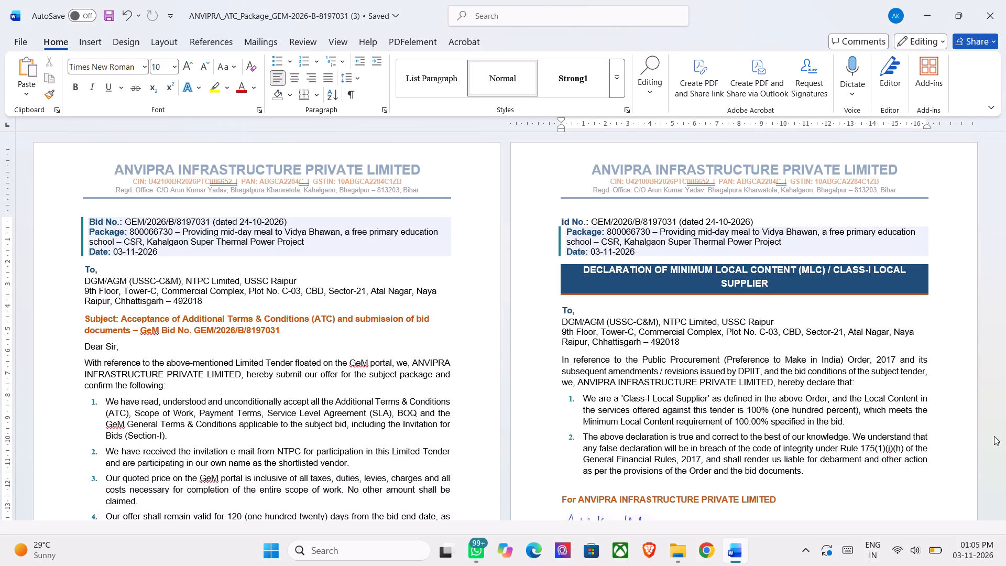
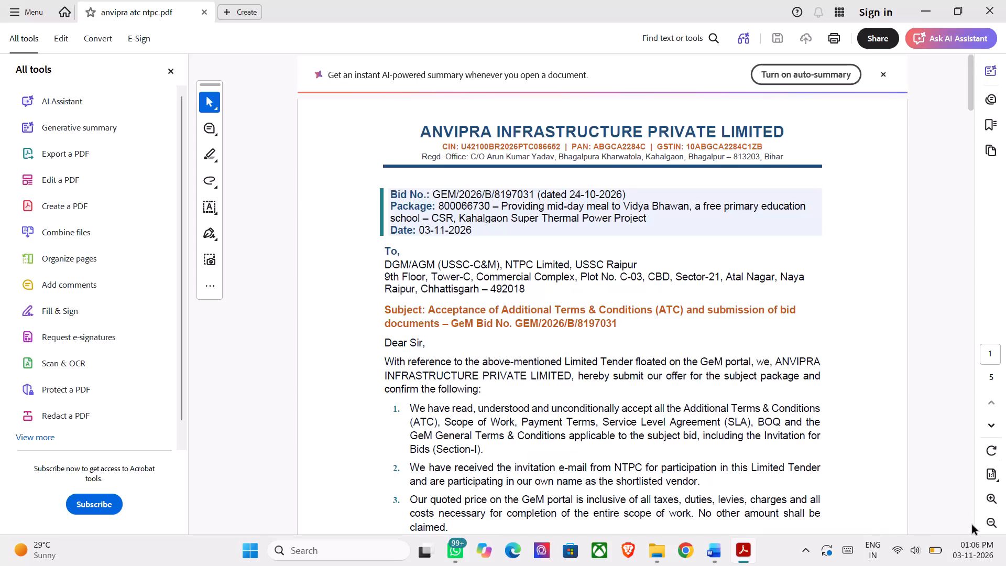
Review the exported "anvipra atc ntpc" PDF from the acceptance letter to the labour law undertaking, checking every signature block.
scroll(829, 380, "down", 3)
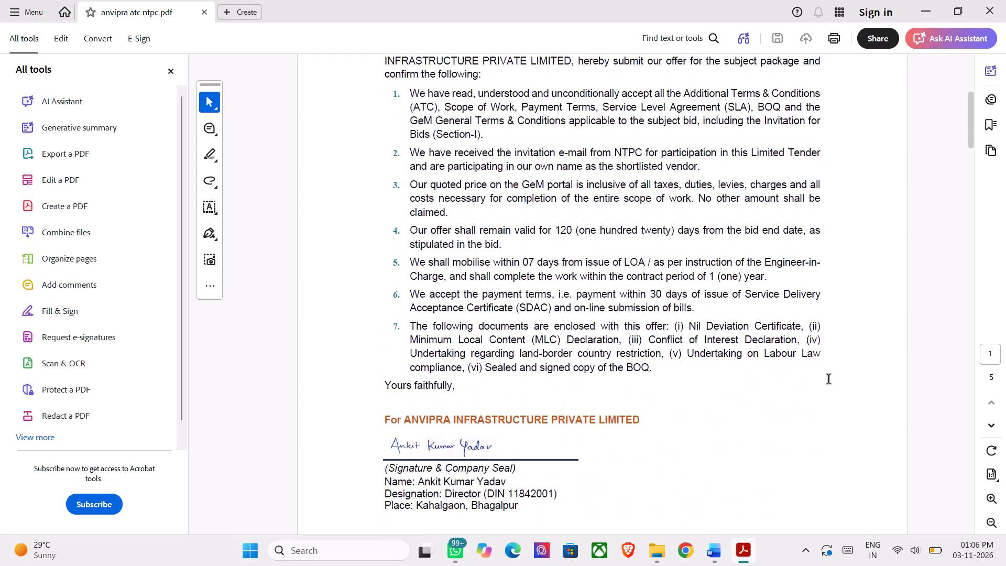
scroll(829, 380, "down", 8)
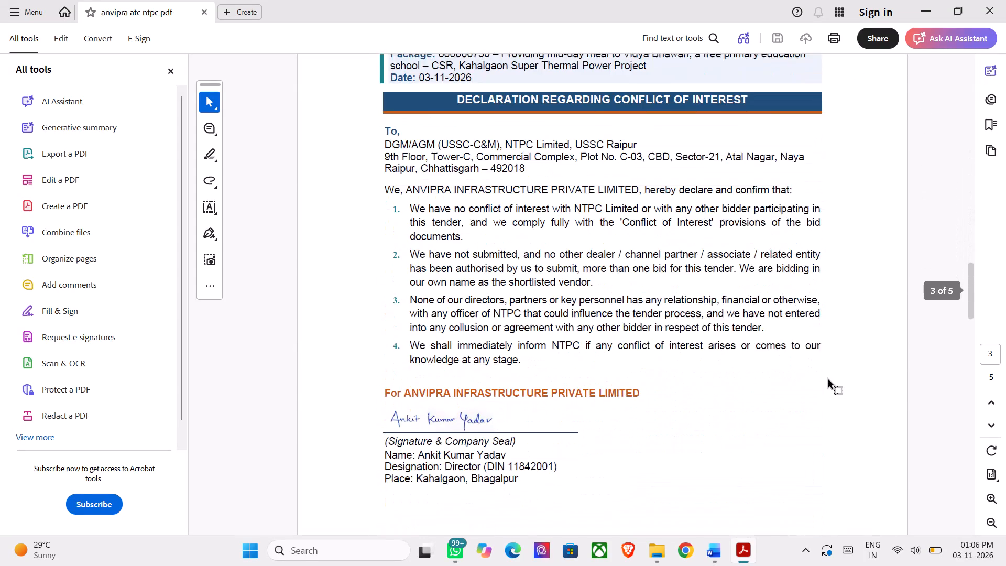
scroll(829, 380, "down", 7)
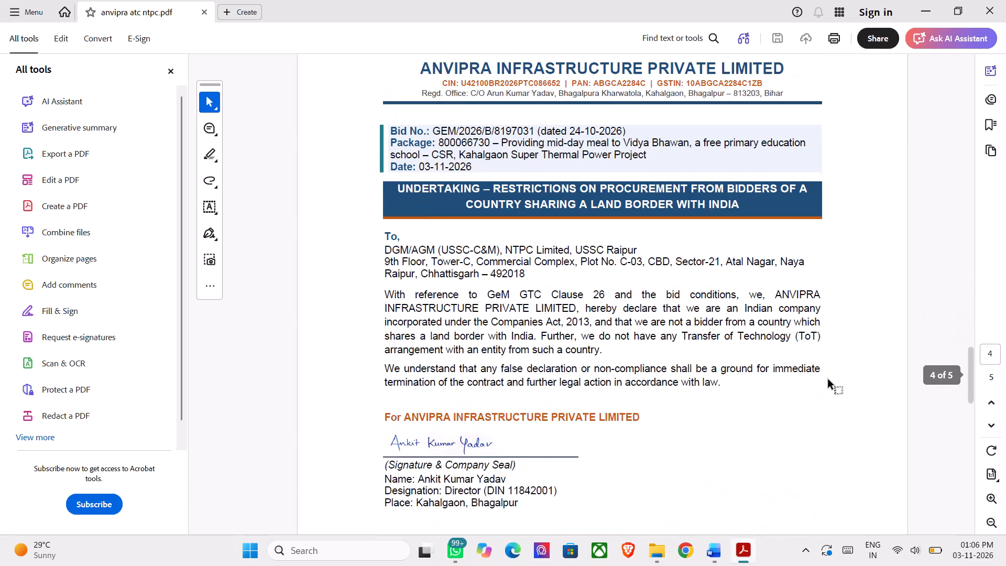
scroll(829, 380, "down", 7)
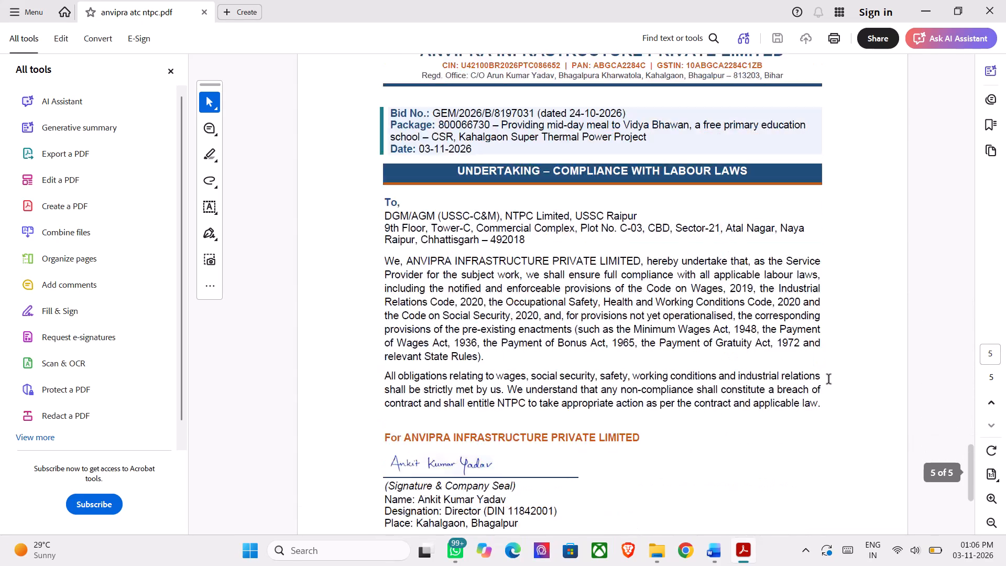
scroll(829, 380, "down", 2)
scroll(829, 380, "up", 13)
scroll(829, 380, "down", 7)
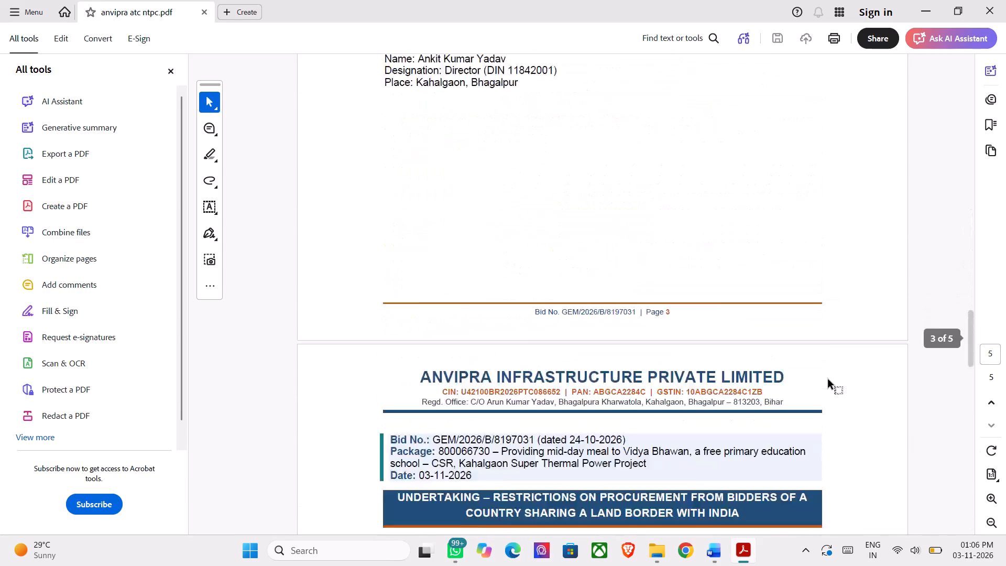
scroll(829, 380, "down", 5)
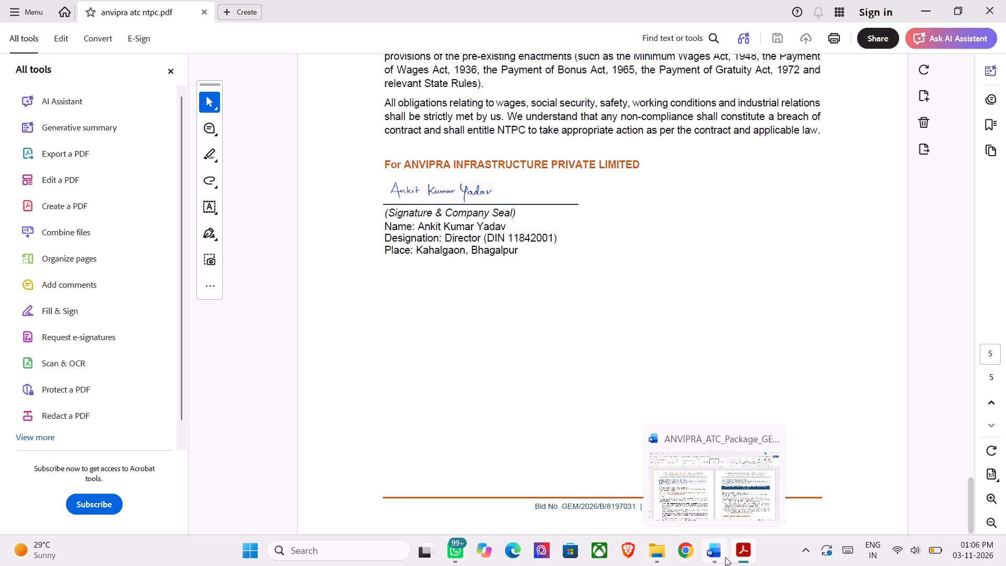
Minimise the exported PDF and close the ATC package document and the Downloads window.
left_click(924, 5)
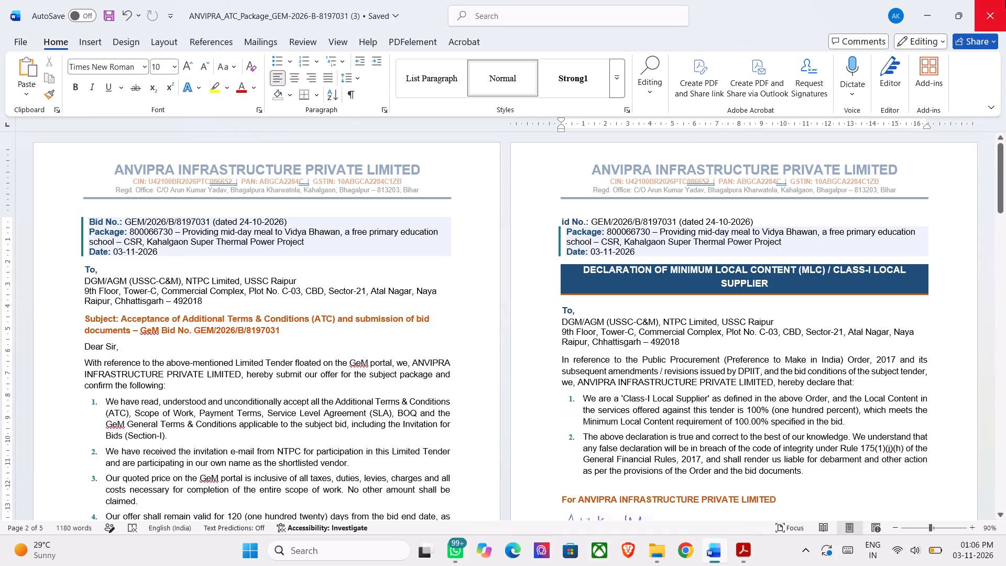
left_click(1005, 0)
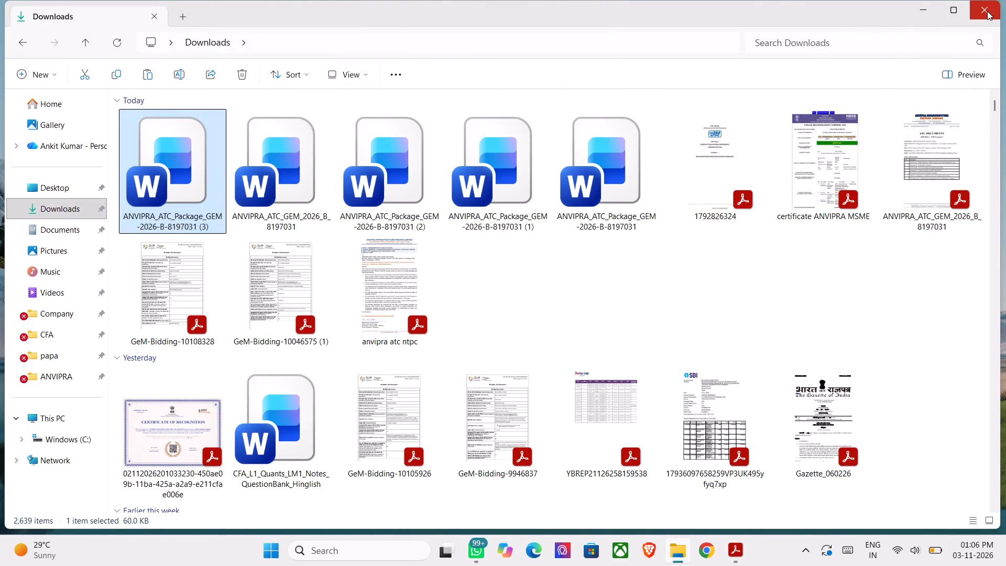
left_click(987, 11)
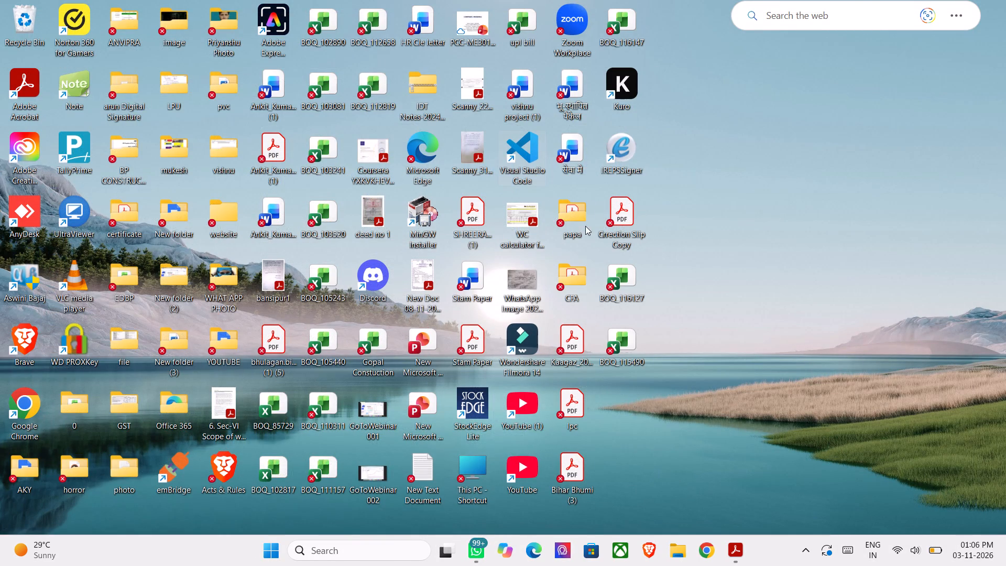
Open the Company folder inside the ANVIPRA folder on the desktop.
left_click(132, 18)
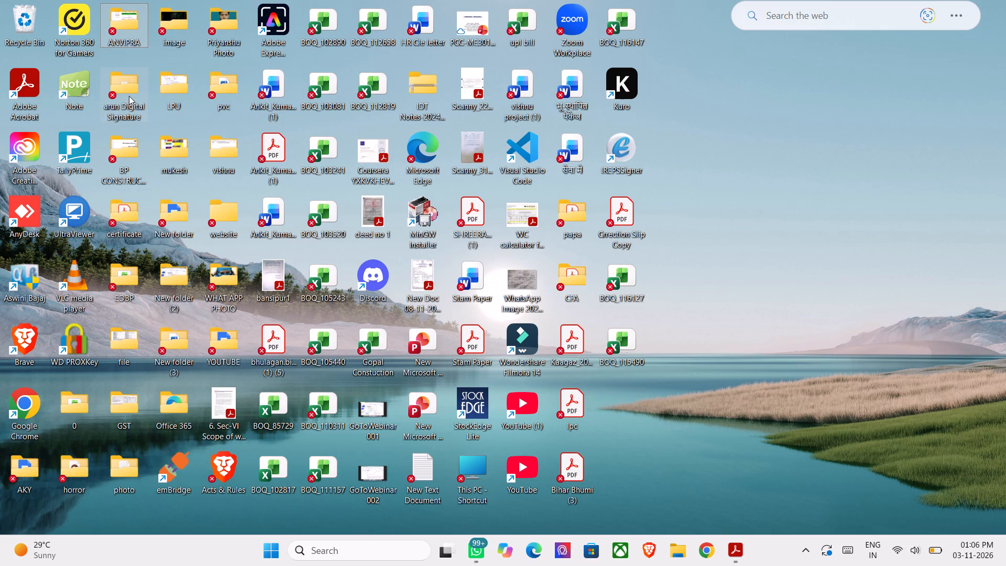
left_click(112, 45)
key("Return")
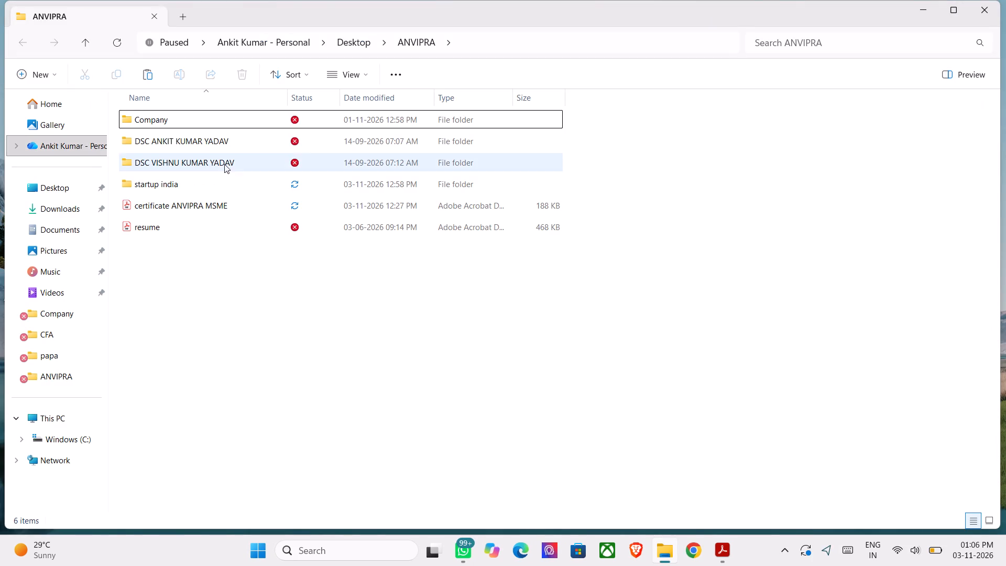
left_click(187, 137)
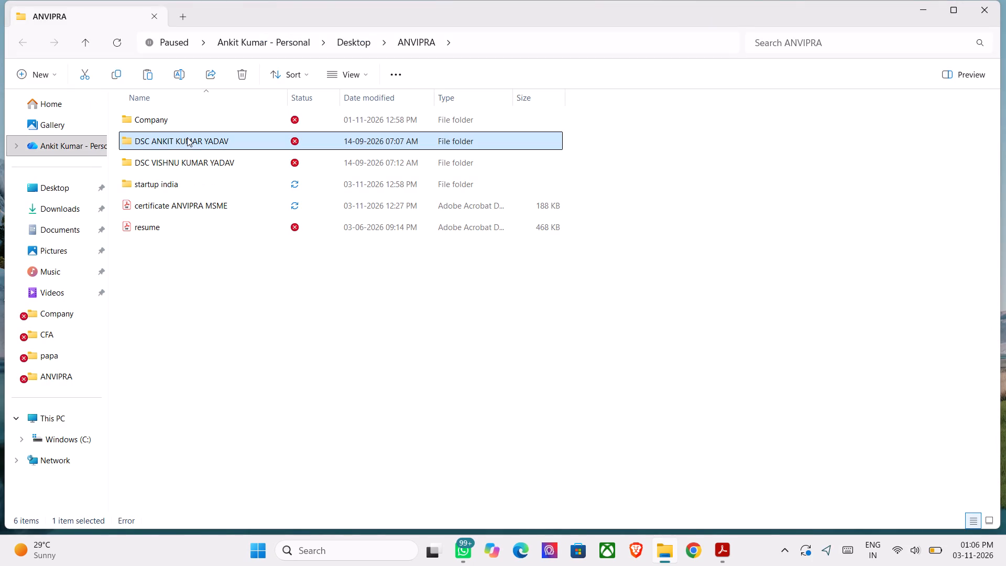
left_click(179, 117)
key("Return")
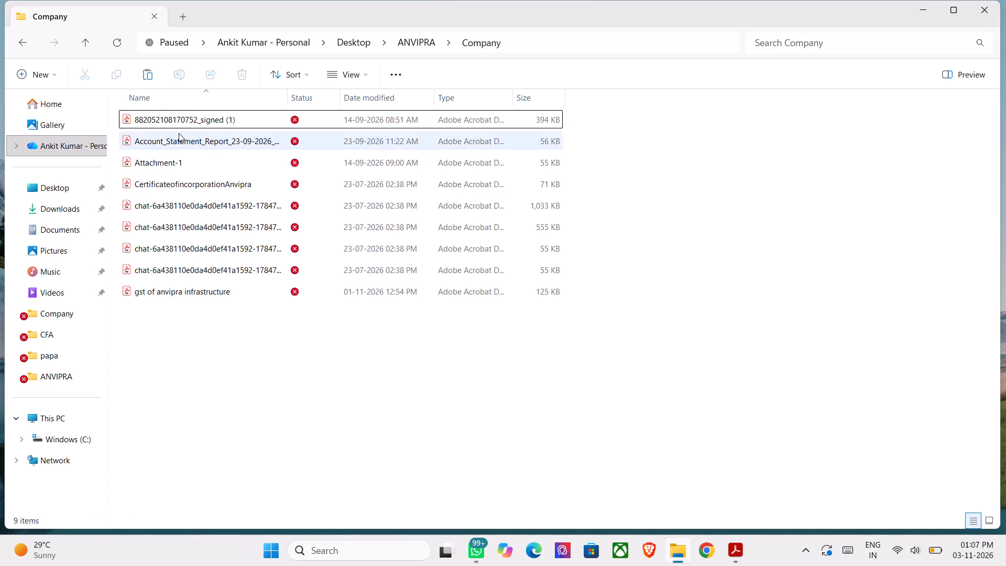
Examine the last three "chat-6a43…" PDFs in the Company folder for the signing director's DIN approval letter.
left_click(208, 260)
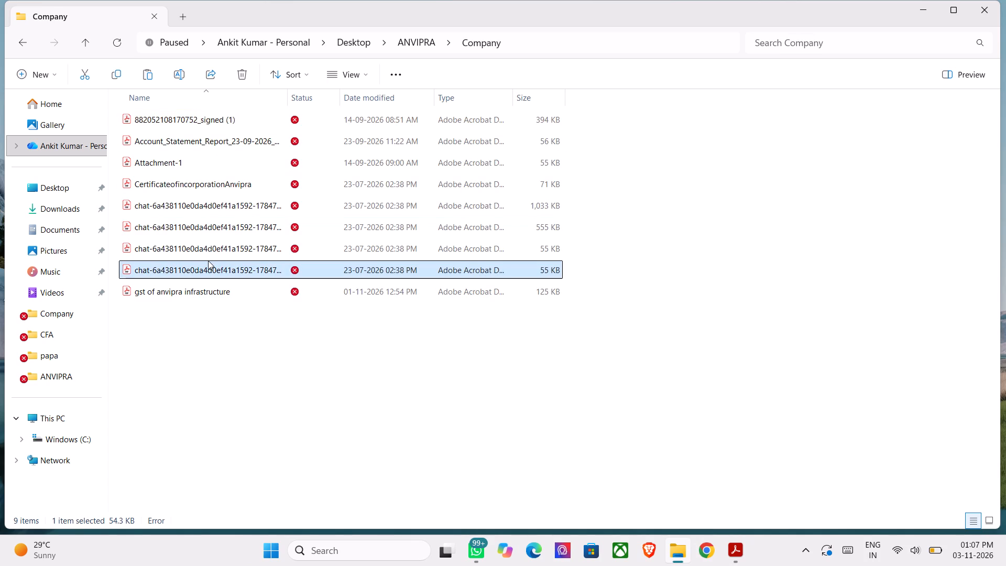
key("Return")
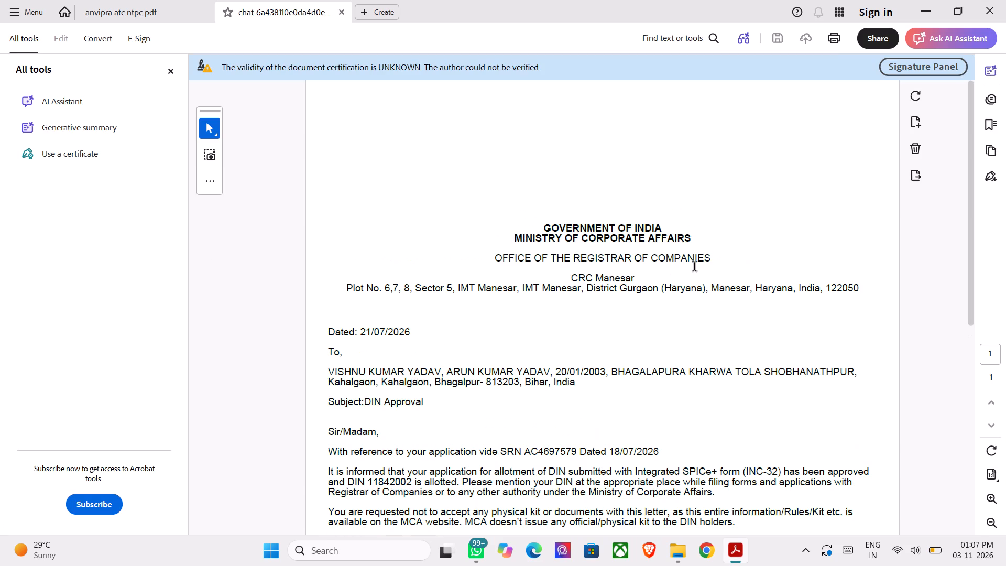
left_click(985, 3)
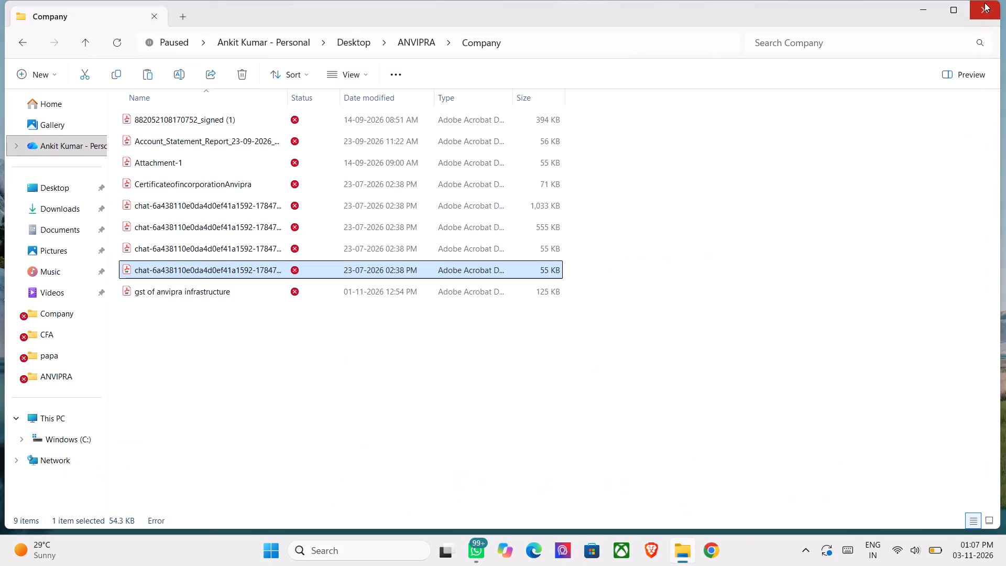
left_click(226, 217)
key("Return")
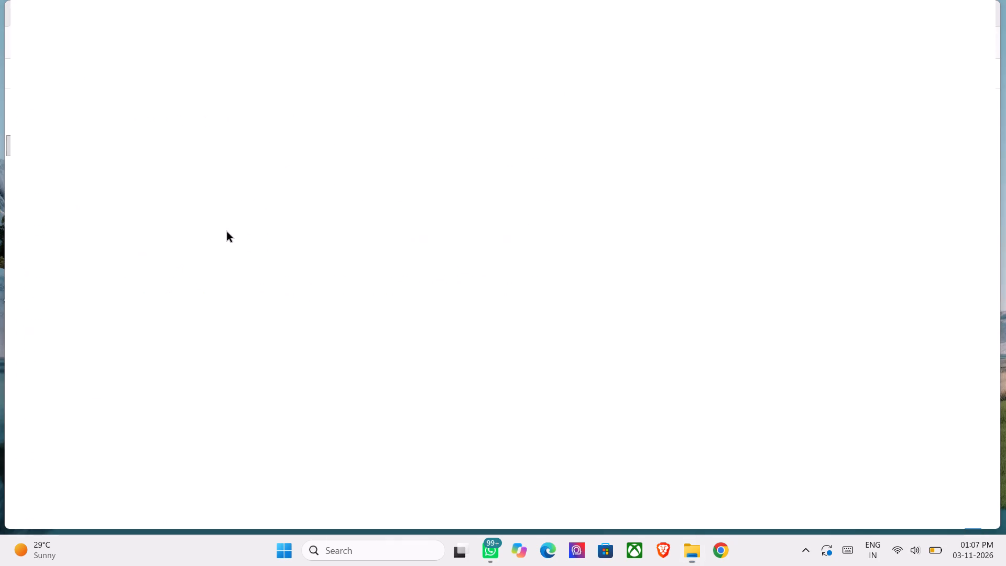
left_click(1005, 0)
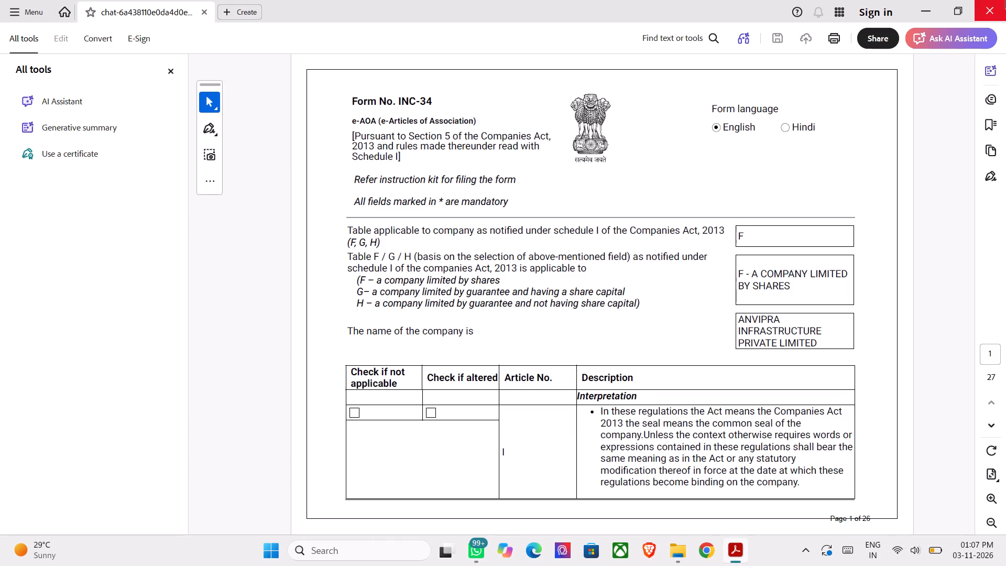
left_click(268, 245)
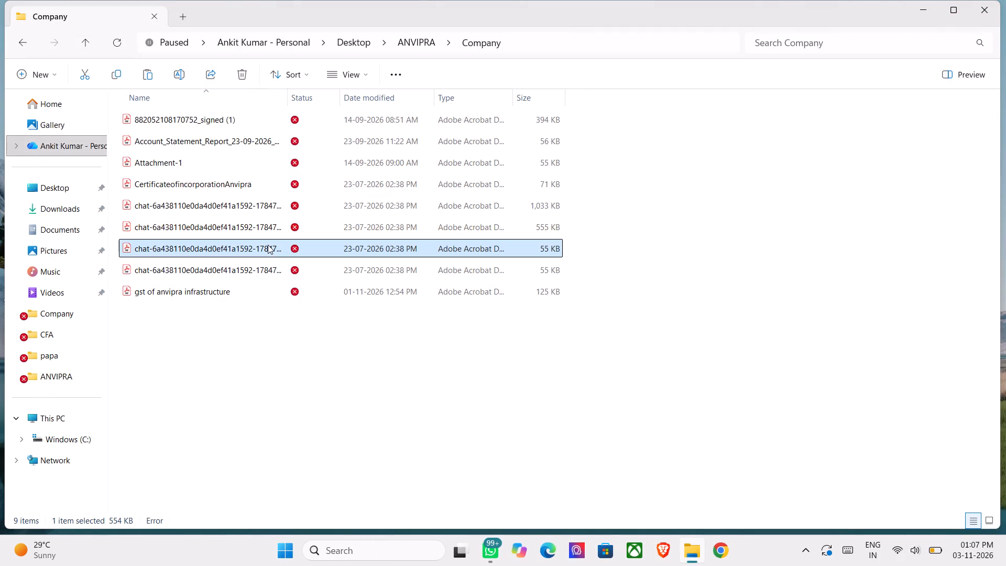
key("Return")
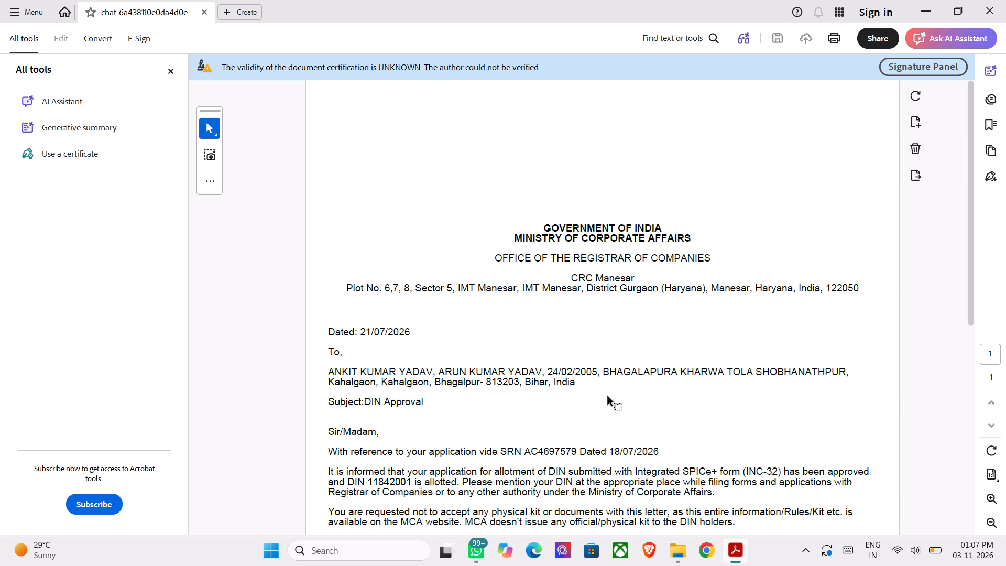
left_click(932, 7)
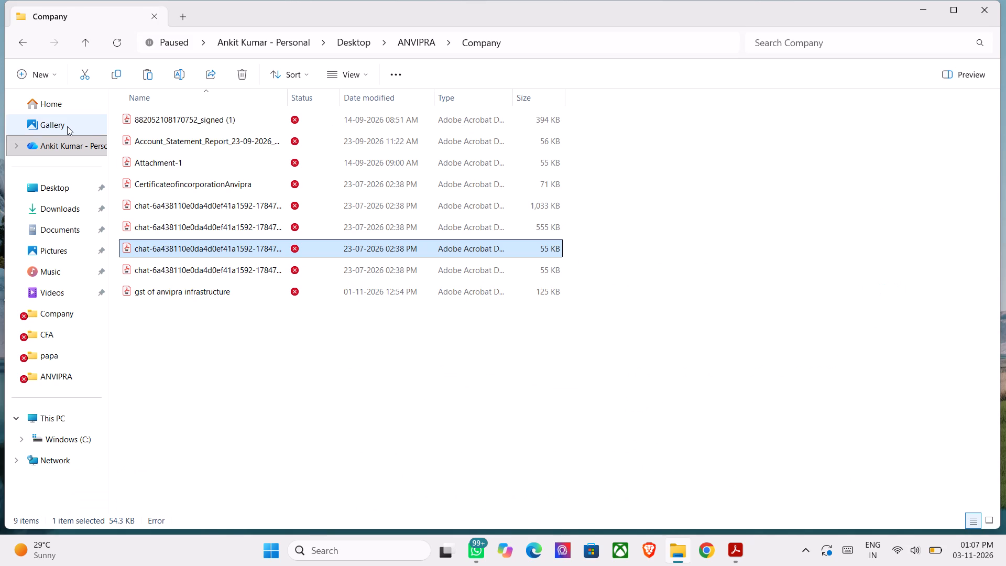
Reopen "anvipra atc ntpc" from Downloads and check the acceptance letter's header, clauses and signatory details.
left_click(68, 212)
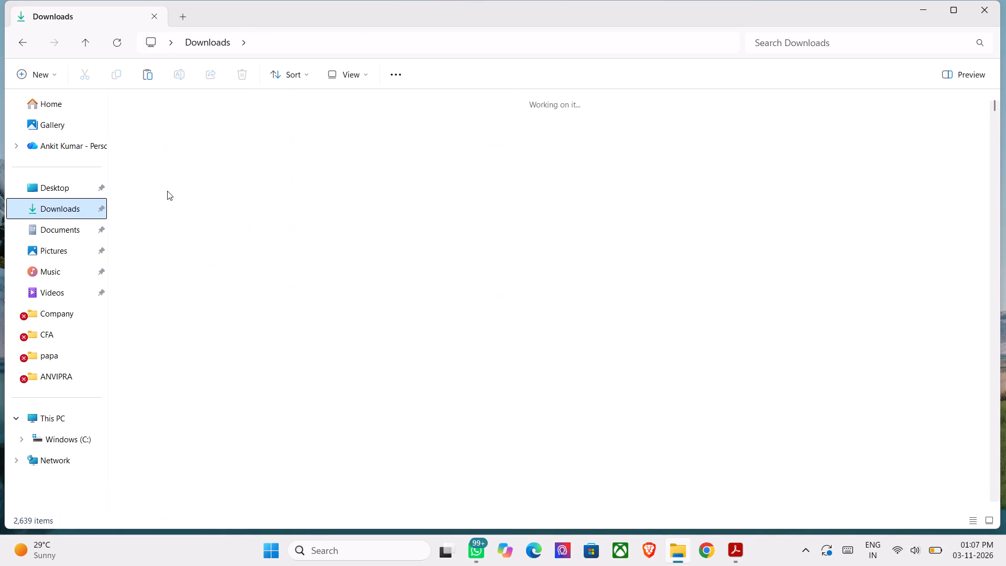
left_click(160, 161)
key("Return")
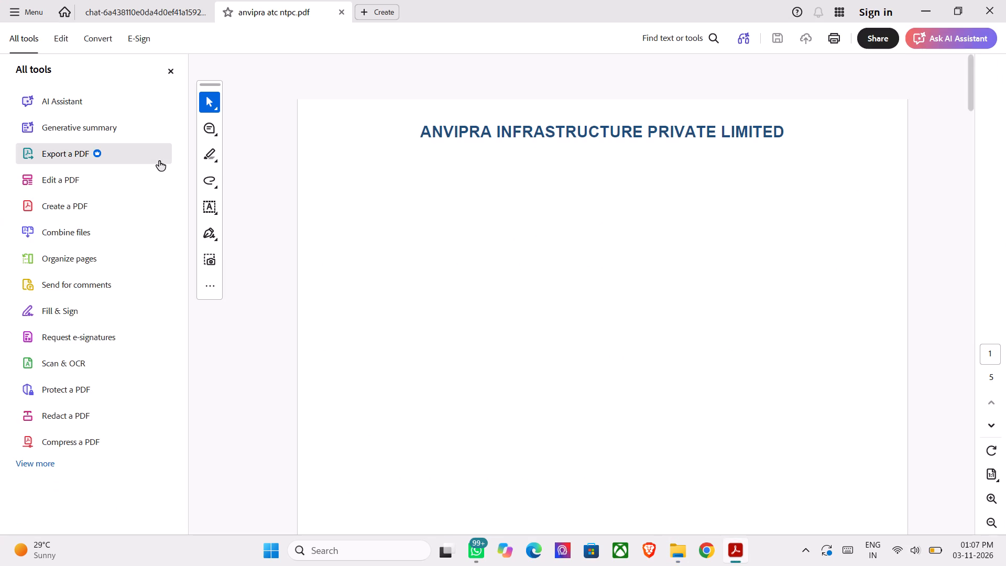
scroll(441, 331, "down", 1)
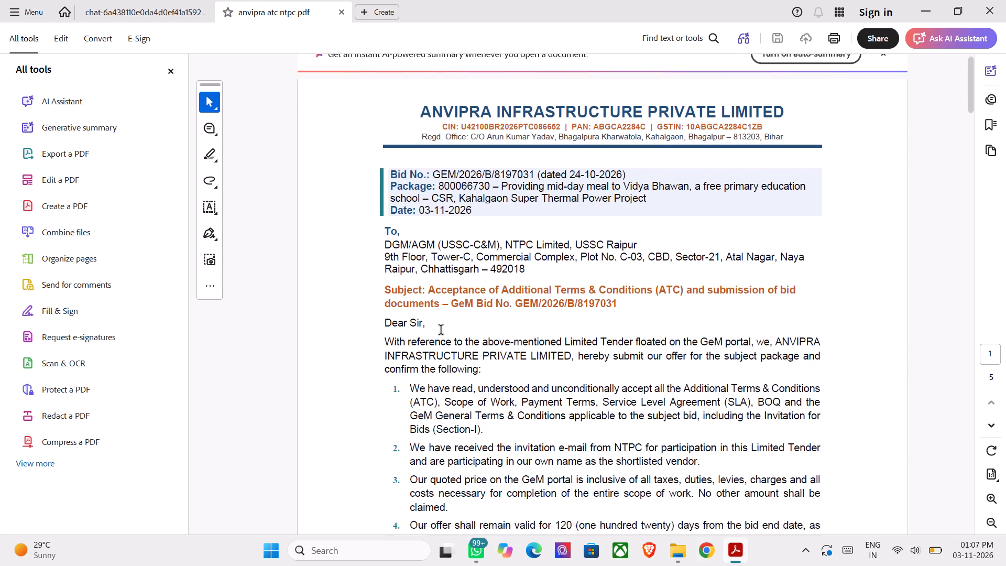
scroll(441, 331, "down", 4)
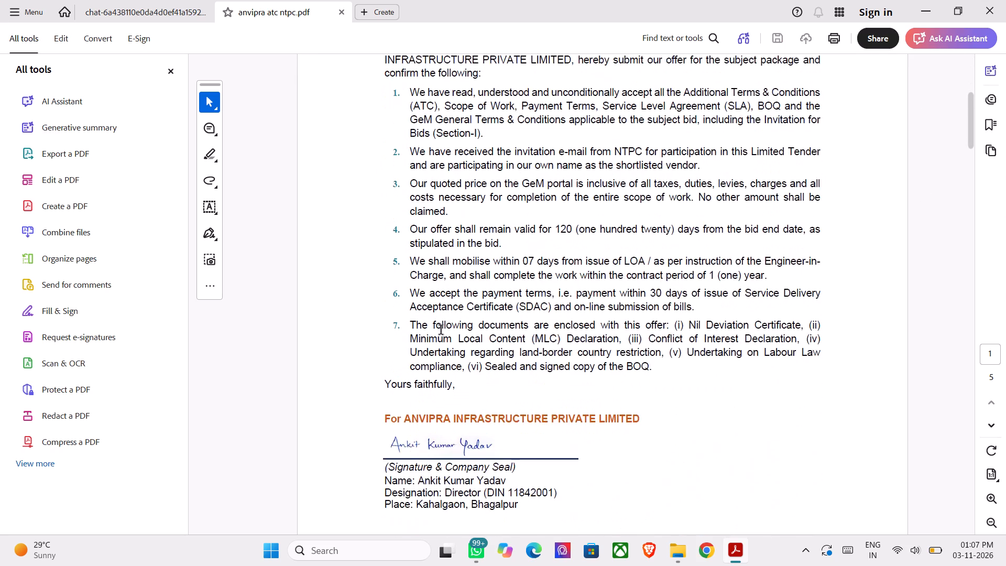
scroll(441, 331, "down", 1)
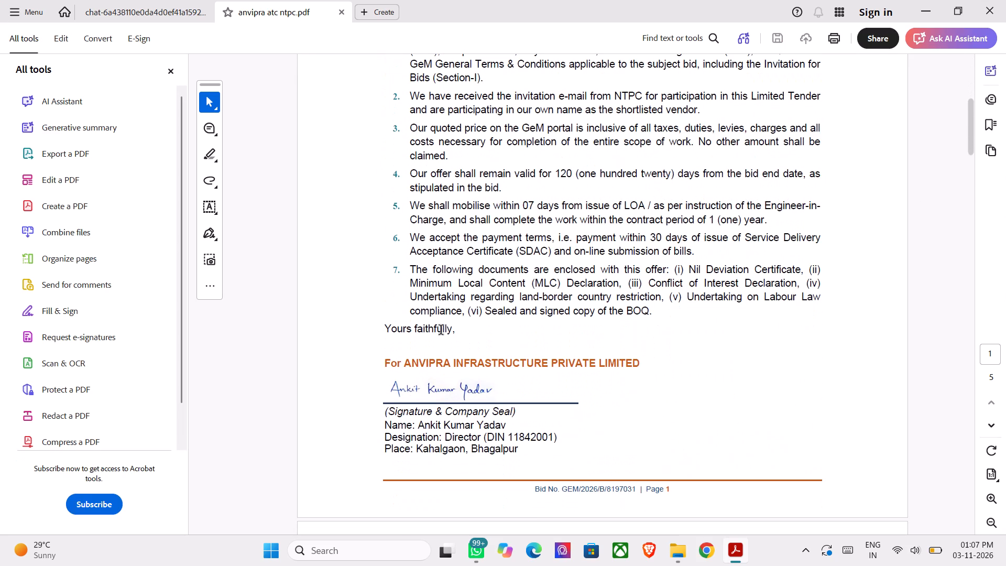
scroll(649, 176, "up", 2)
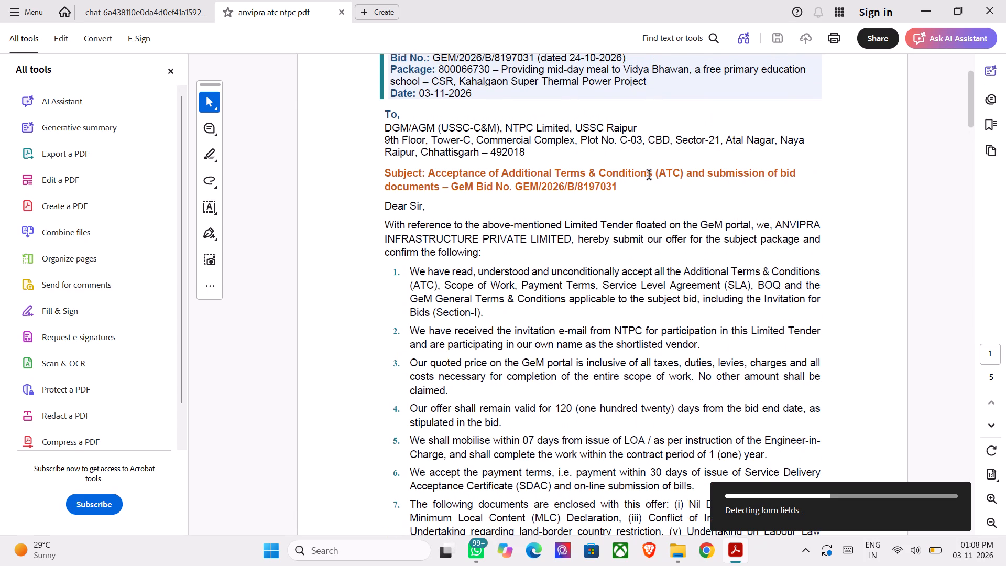
scroll(649, 176, "up", 4)
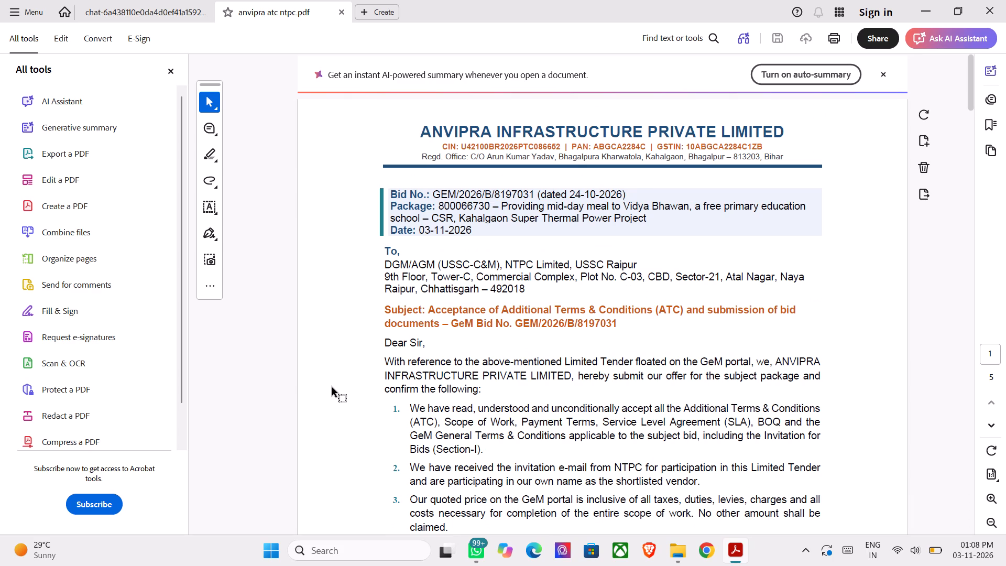
Reread the acceptance letter clause by clause and continue to the minimum local content declaration, checking its header and wording.
scroll(580, 376, "down", 2)
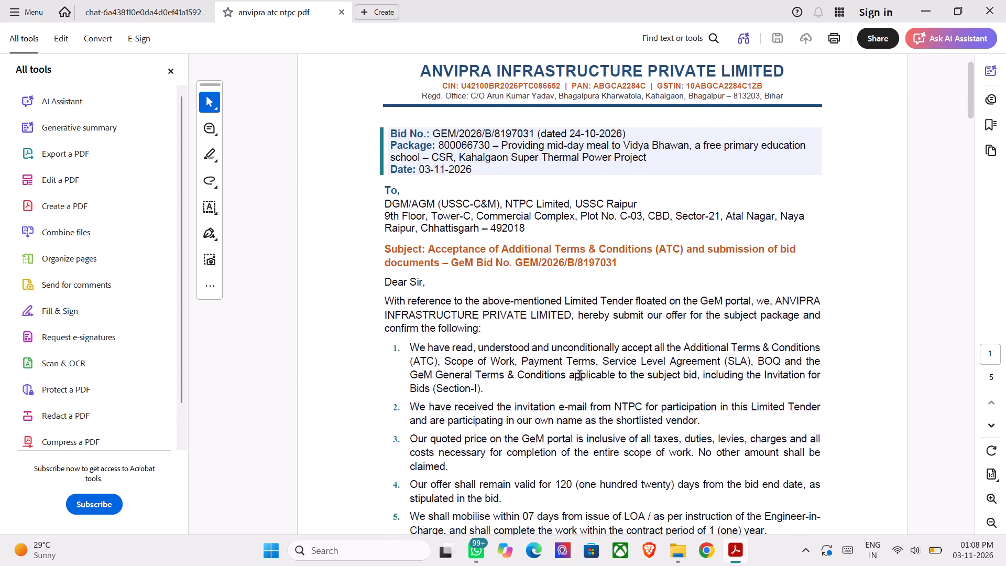
scroll(580, 376, "down", 4)
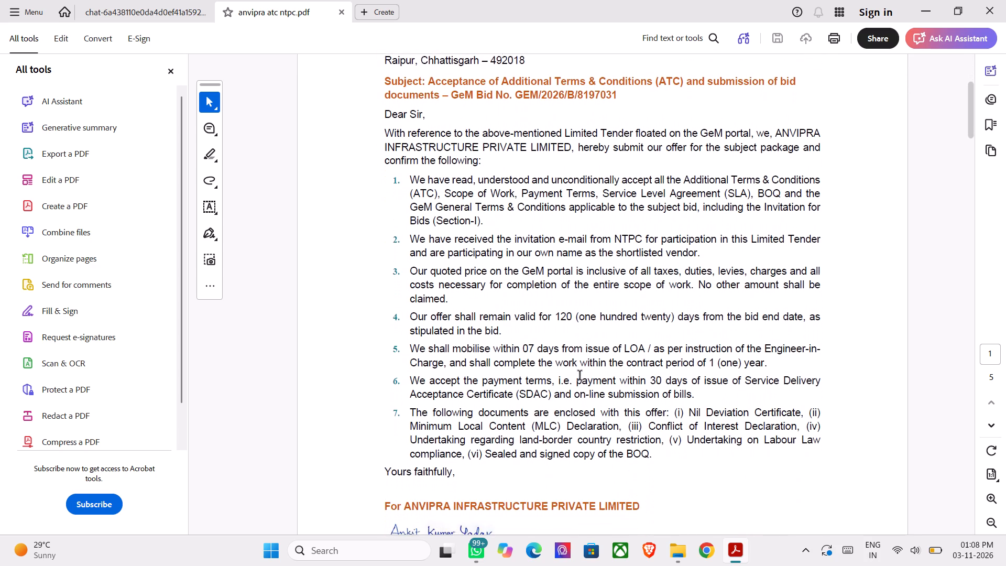
scroll(580, 376, "down", 2)
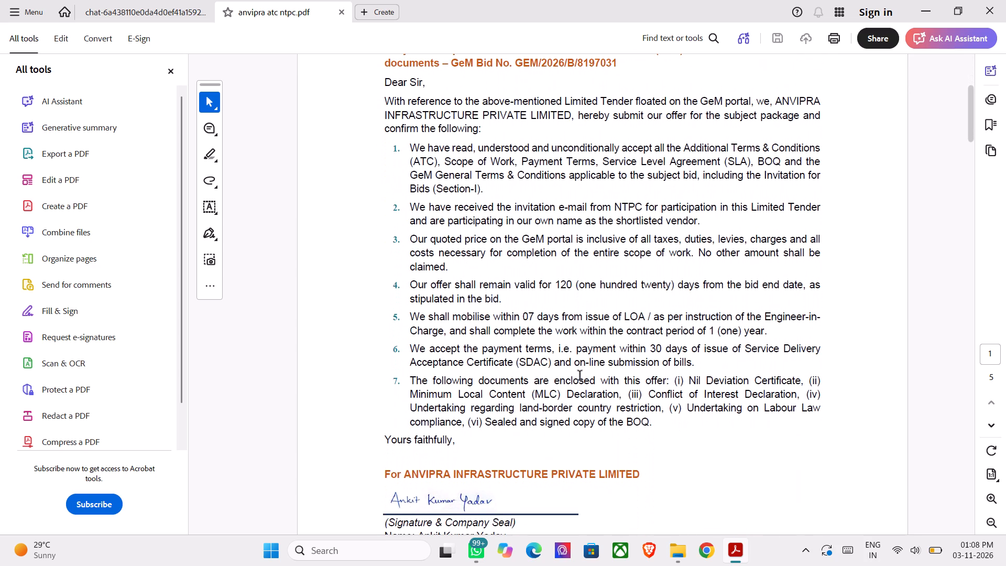
scroll(580, 376, "down", 2)
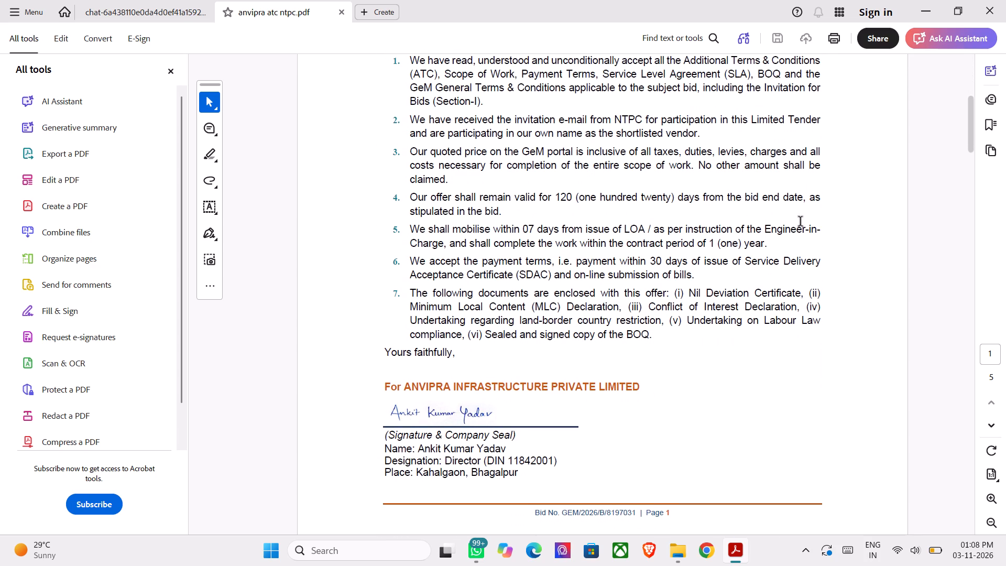
scroll(534, 377, "down", 4)
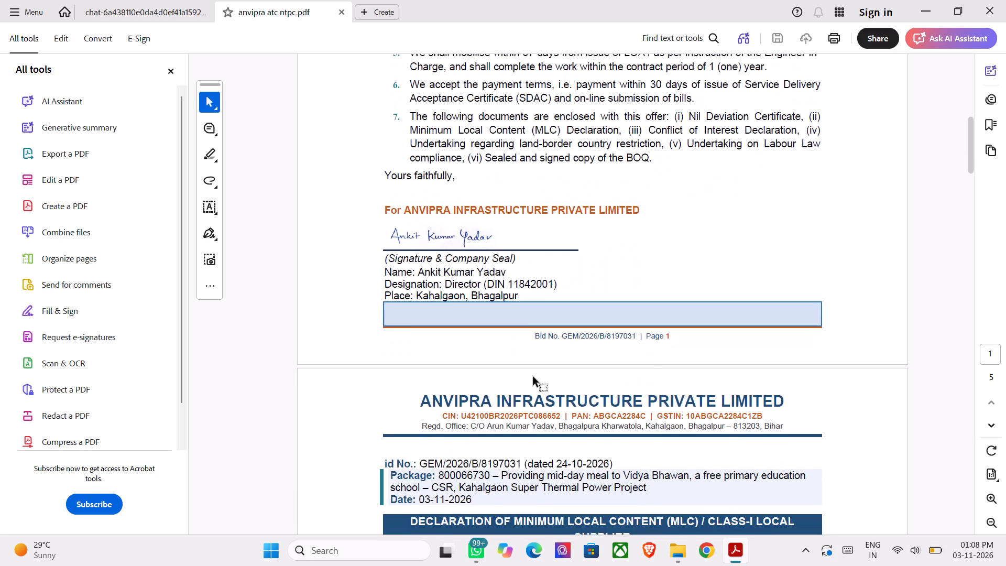
scroll(534, 377, "down", 1)
scroll(343, 493, "down", 1)
scroll(344, 348, "down", 1)
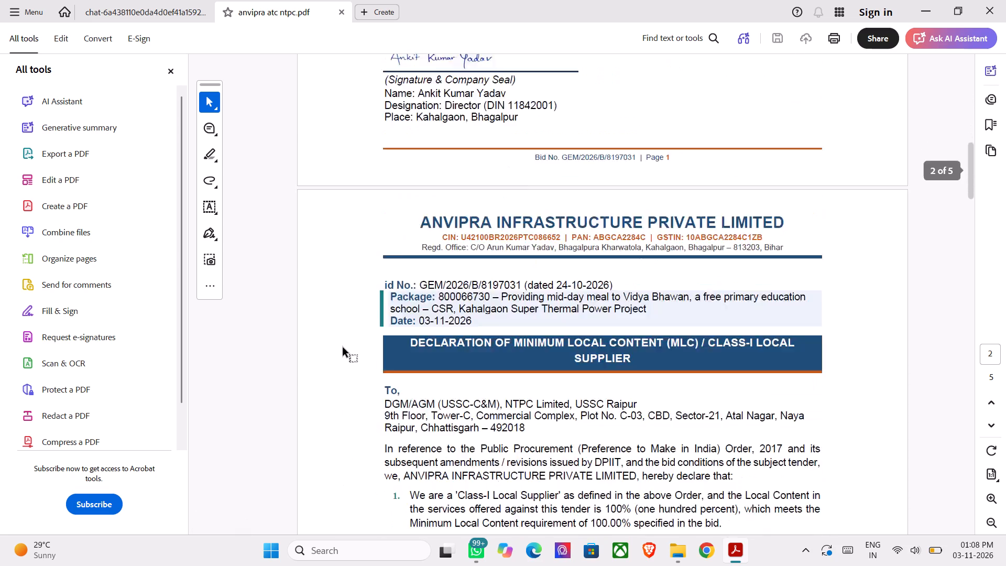
scroll(344, 348, "down", 2)
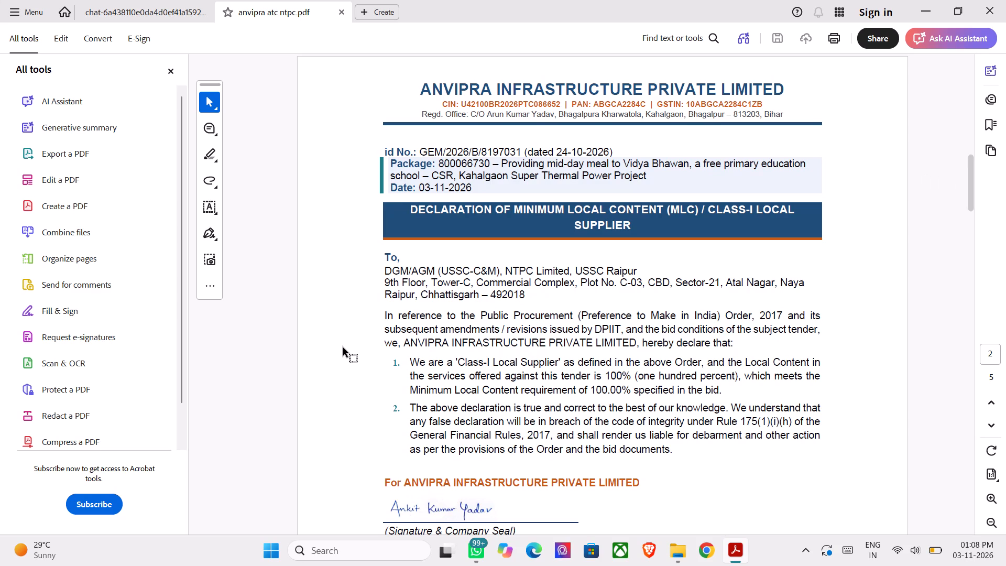
Review the conflict of interest declaration, land border undertaking and labour law undertaking through to page 5, checking wording, signatures and signatory details.
scroll(344, 348, "down", 6)
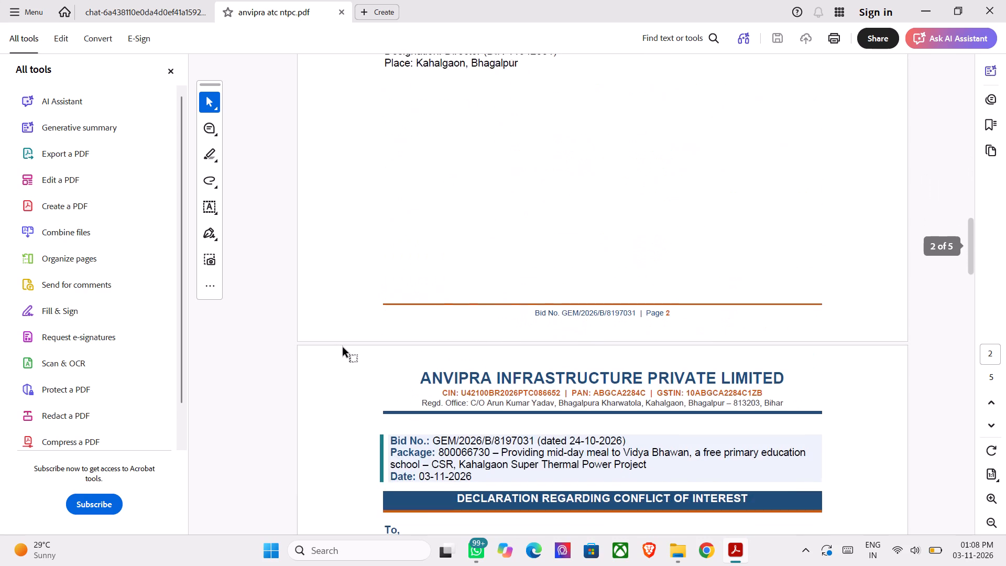
scroll(344, 348, "down", 3)
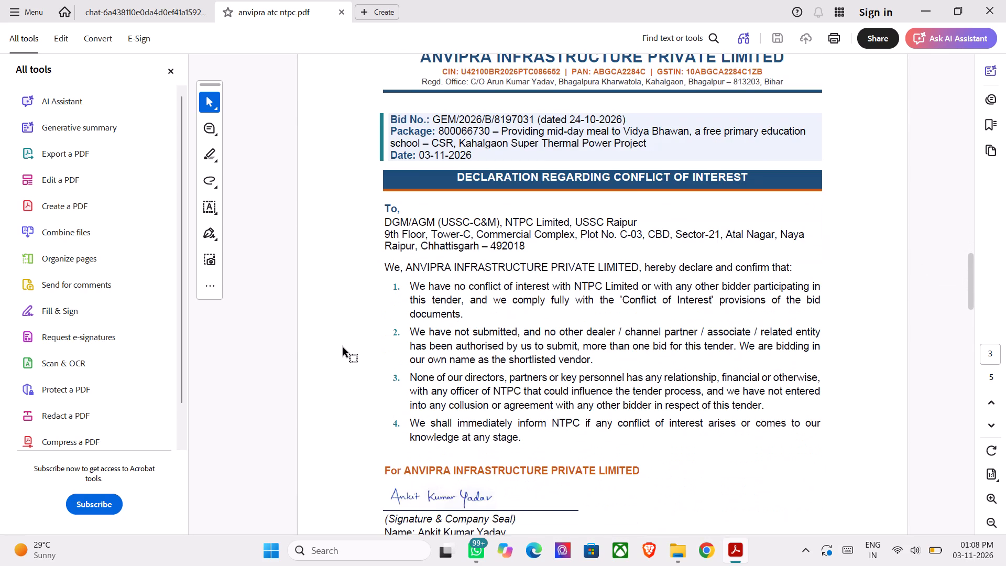
scroll(344, 348, "down", 1)
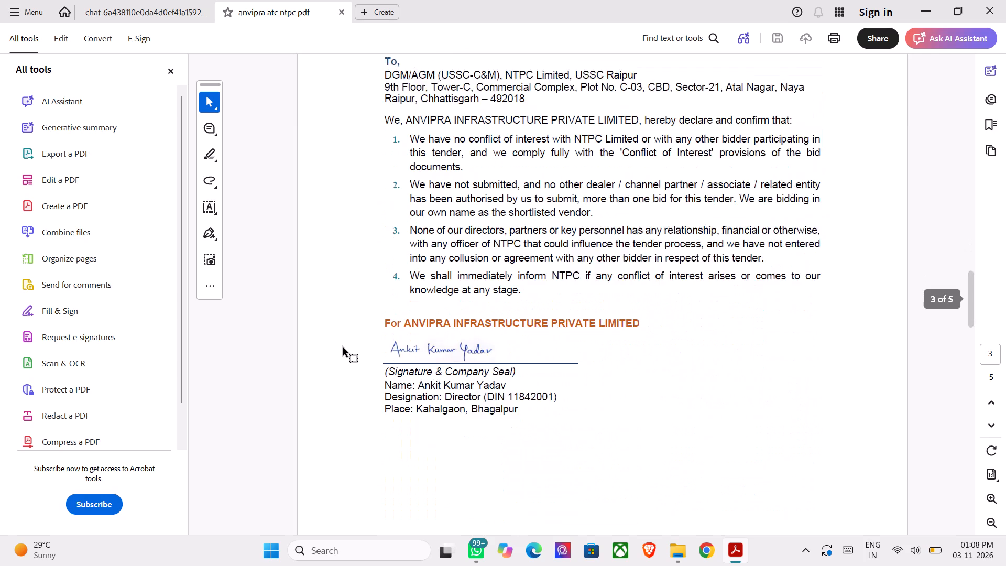
scroll(344, 348, "down", 7)
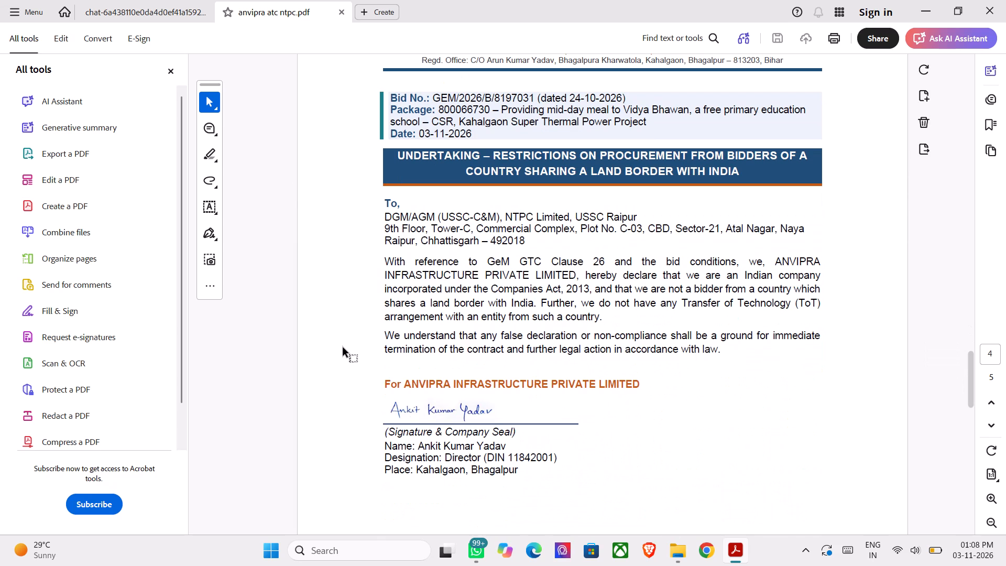
scroll(344, 348, "down", 4)
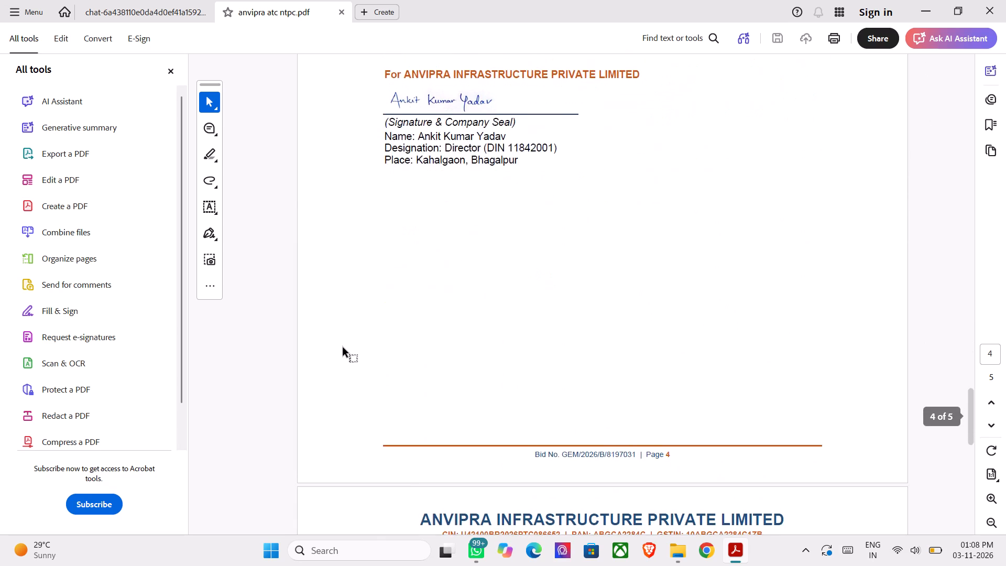
scroll(344, 348, "down", 8)
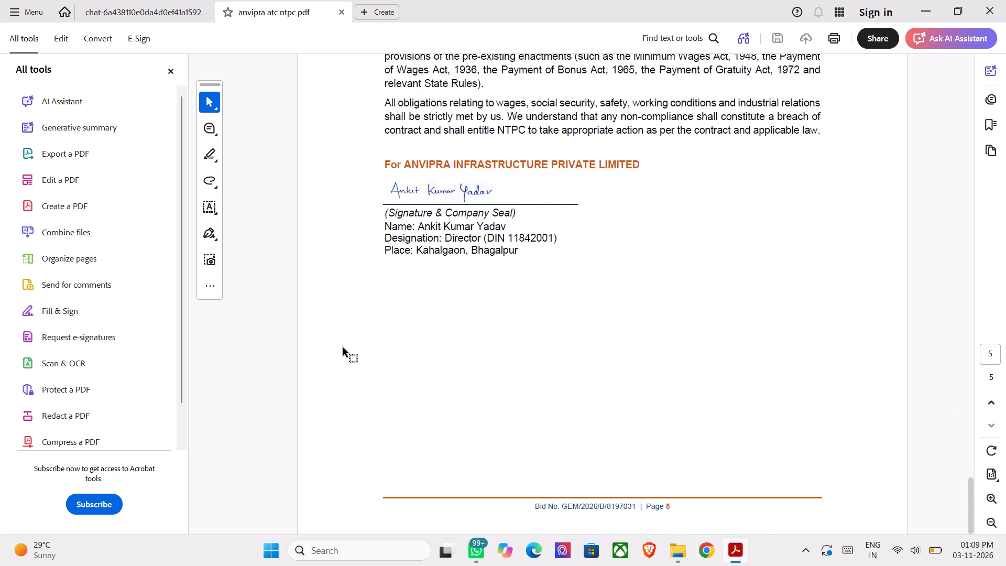
Go back through the package to page 1 and recheck the acceptance letter's bid number, package, date and subject lines.
scroll(344, 348, "up", 4)
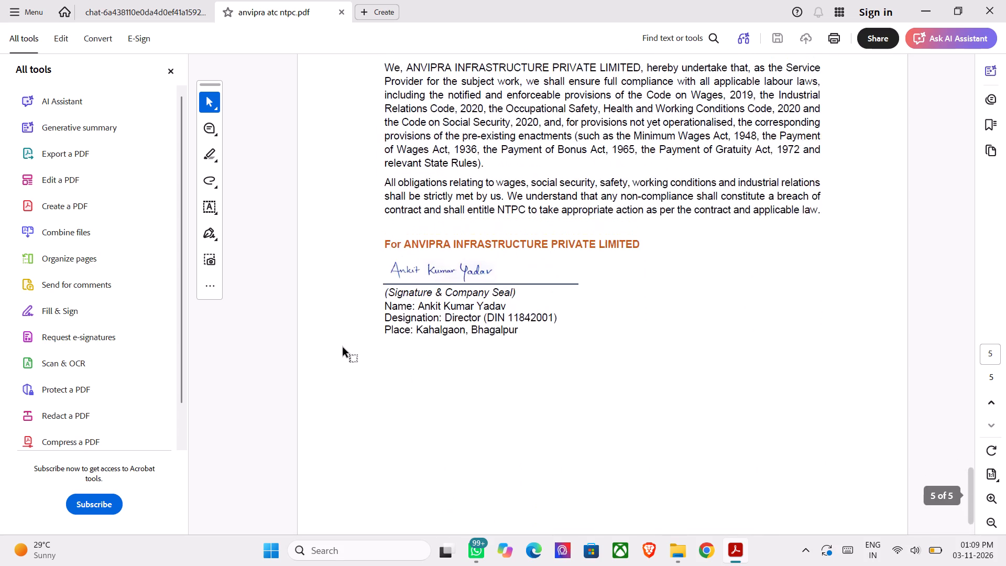
scroll(344, 348, "up", 13)
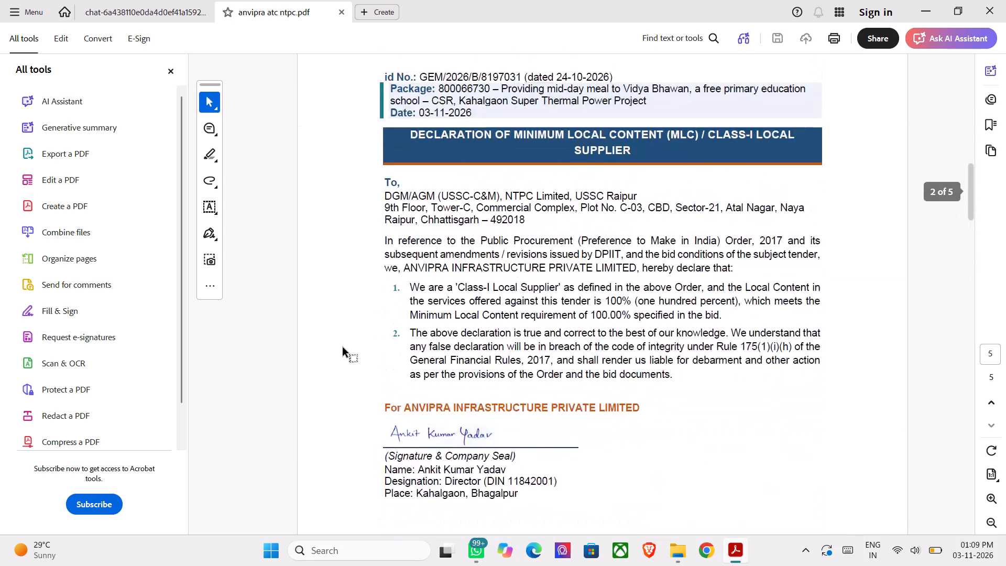
scroll(344, 348, "up", 2)
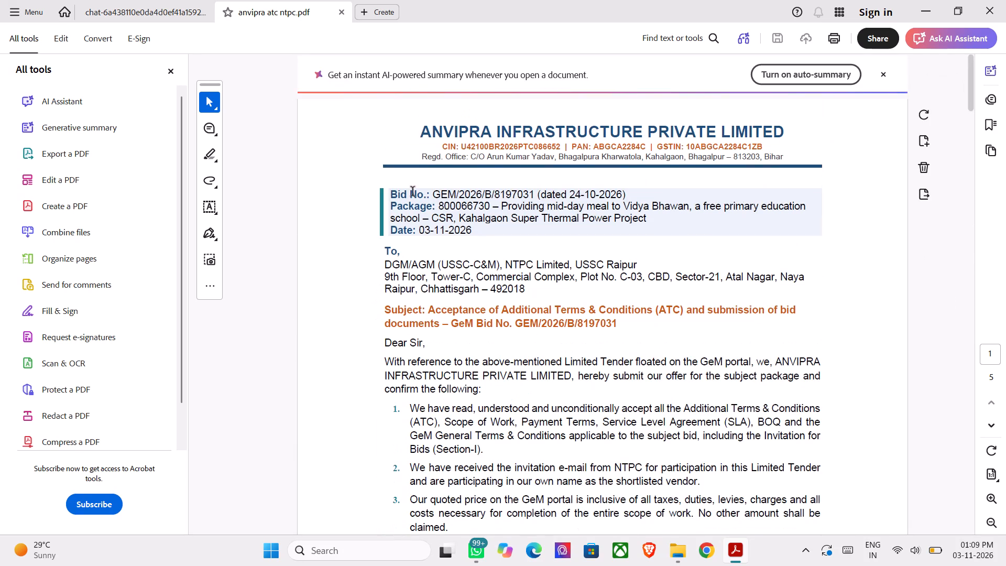
left_click(419, 208)
left_click_drag(419, 208, 388, 321)
left_click(388, 321)
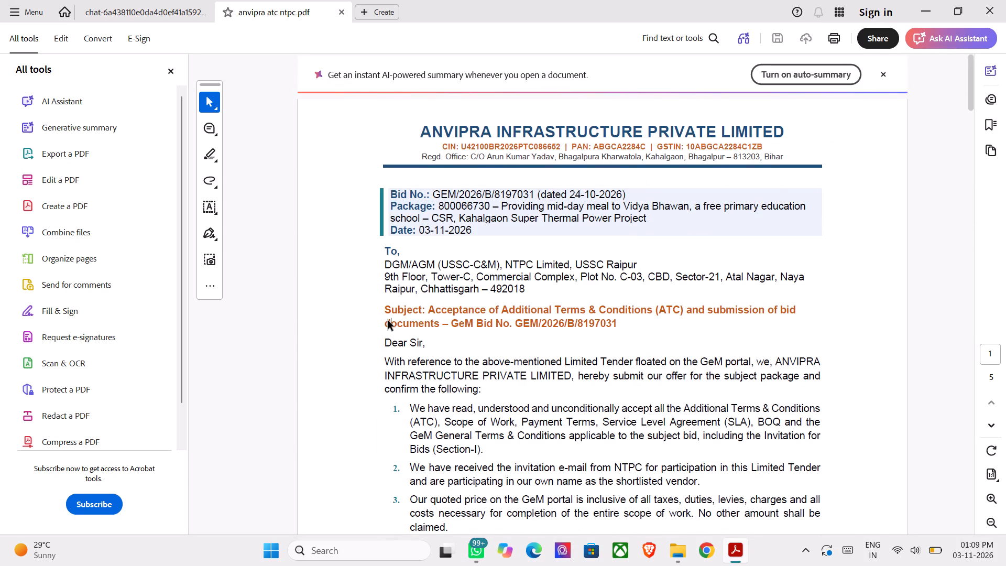
Close the PDF reader and the Downloads folder window.
left_click(1005, 0)
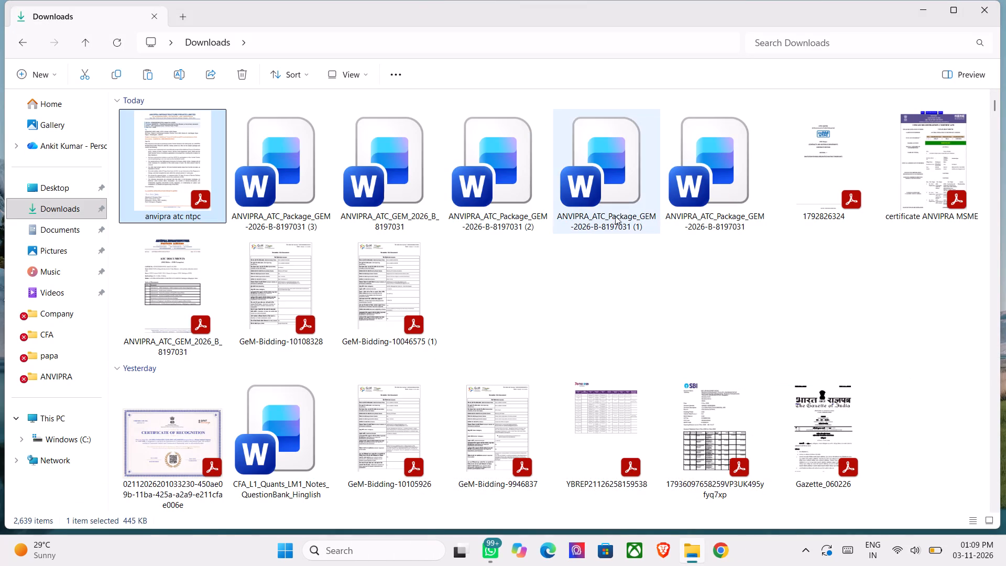
left_click(974, 6)
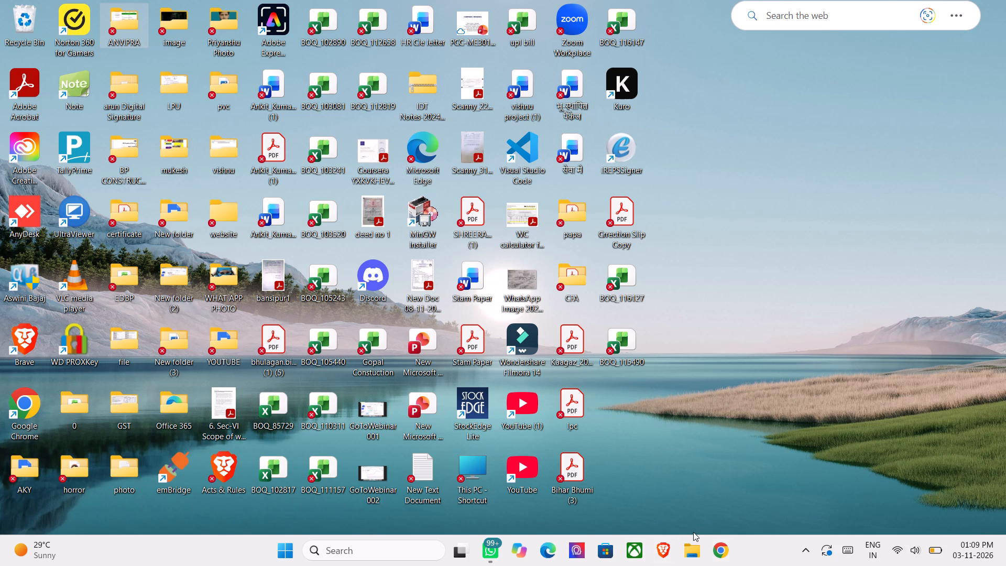
Open Google Chrome with the "Person 1" profile.
left_click(716, 551)
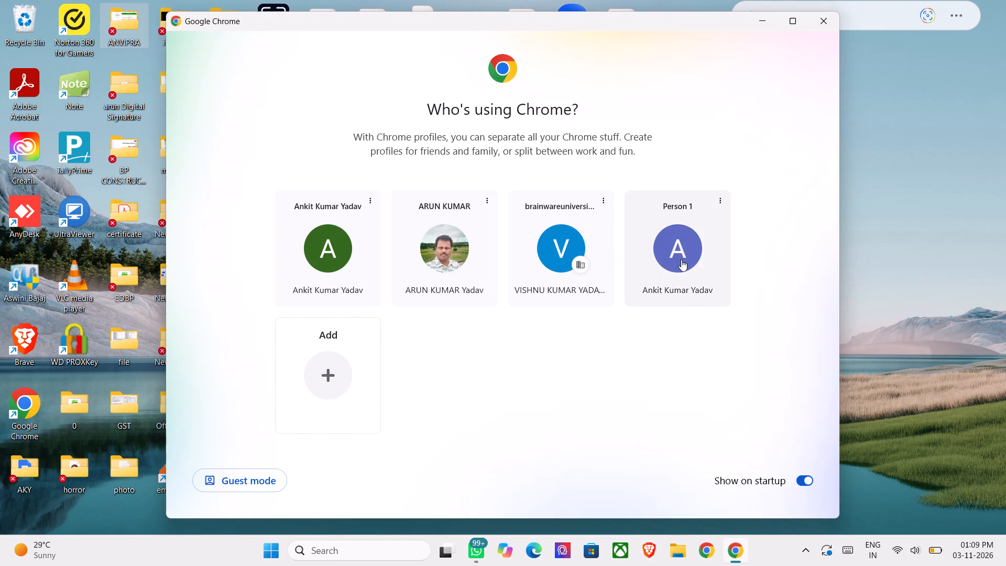
left_click(677, 253)
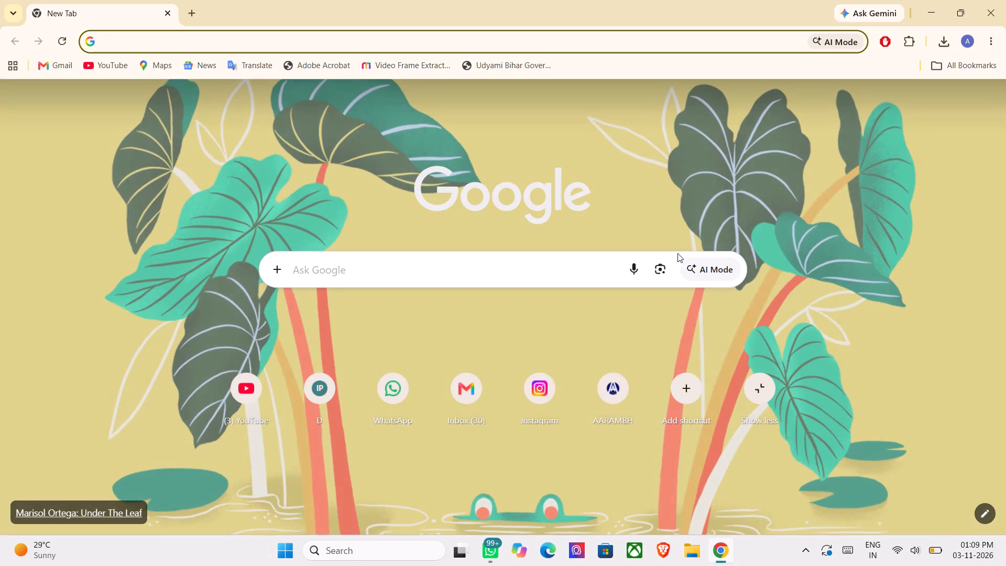